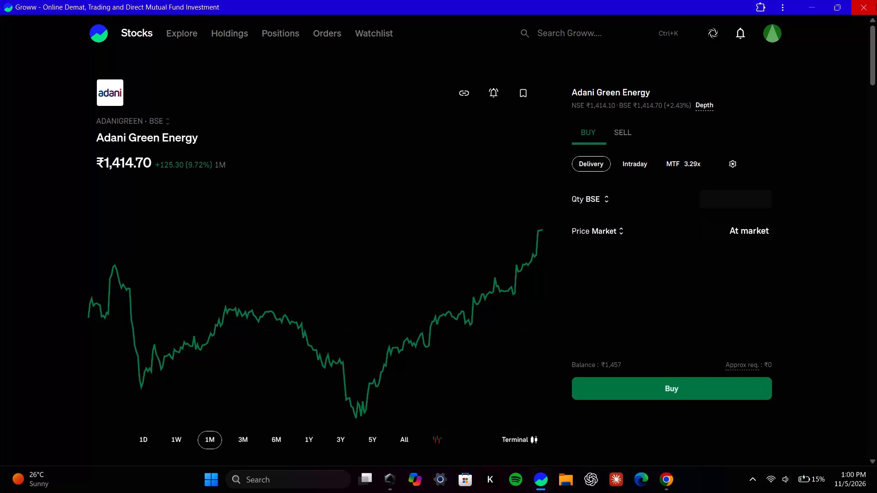
Close the Groww stock page and refresh the desktop.
click(876, 3)
right_click(396, 79)
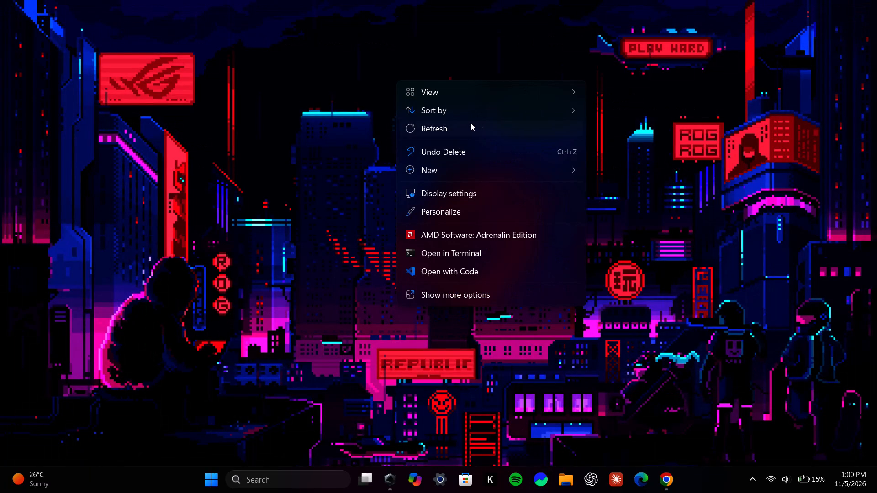
click(470, 123)
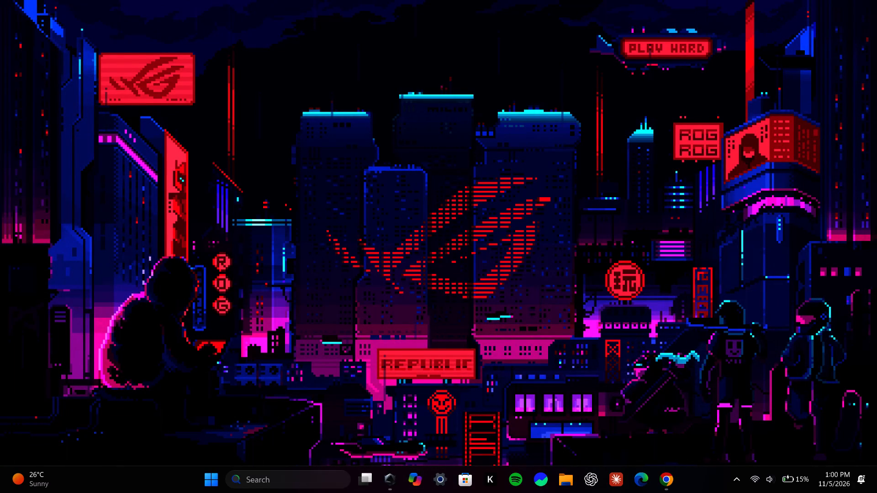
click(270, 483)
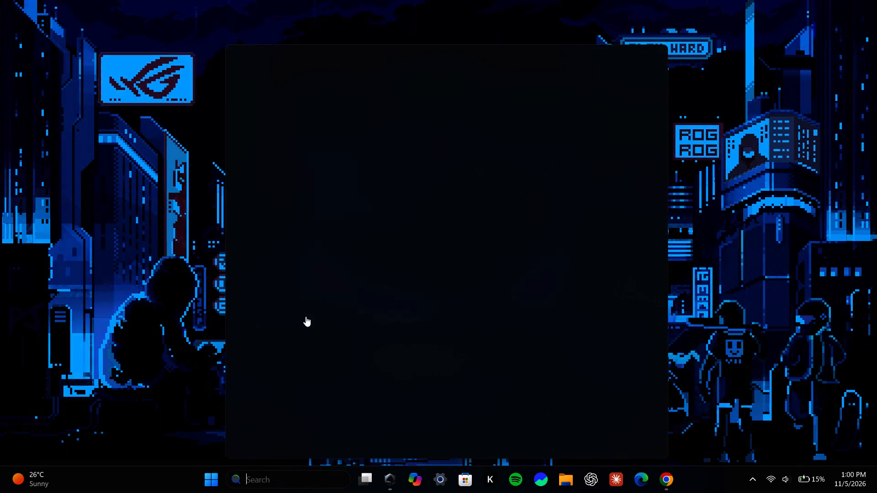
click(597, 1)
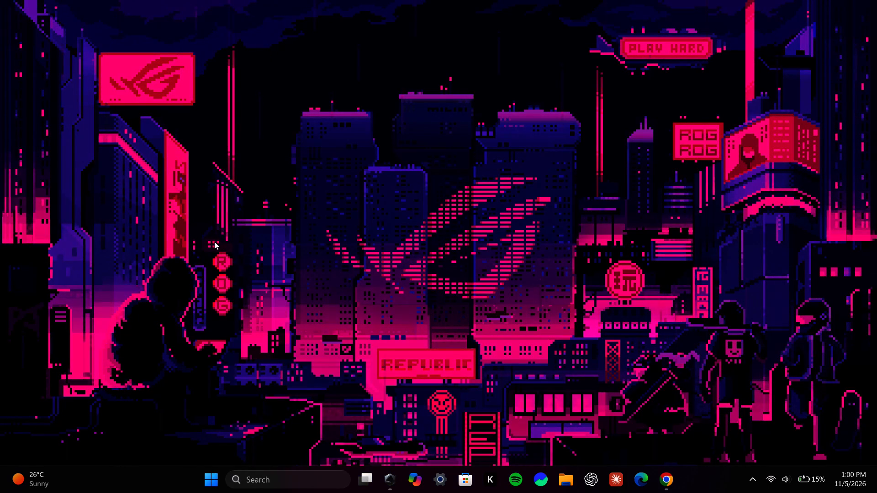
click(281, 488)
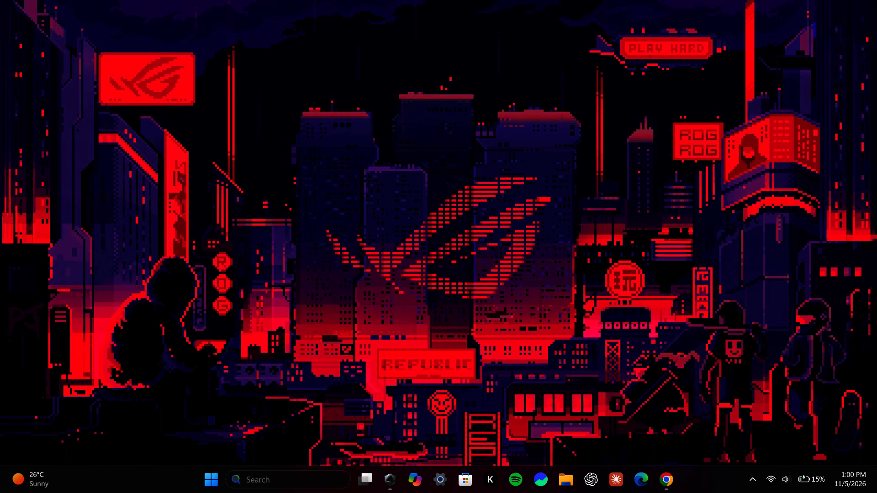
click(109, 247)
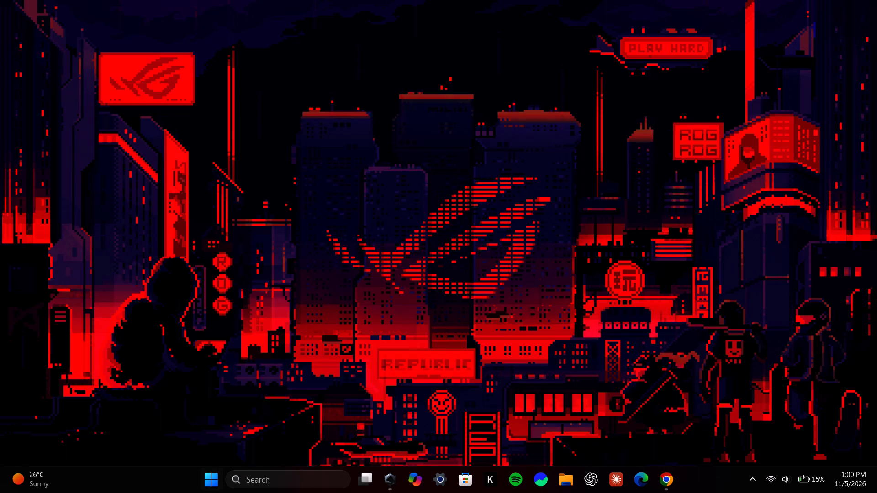
Launch Microsoft Word from the pinned apps.
click(208, 484)
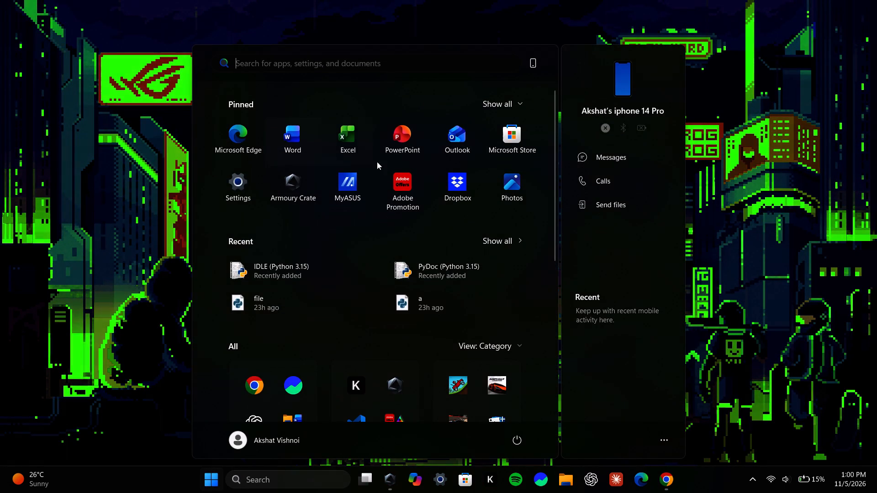
click(294, 146)
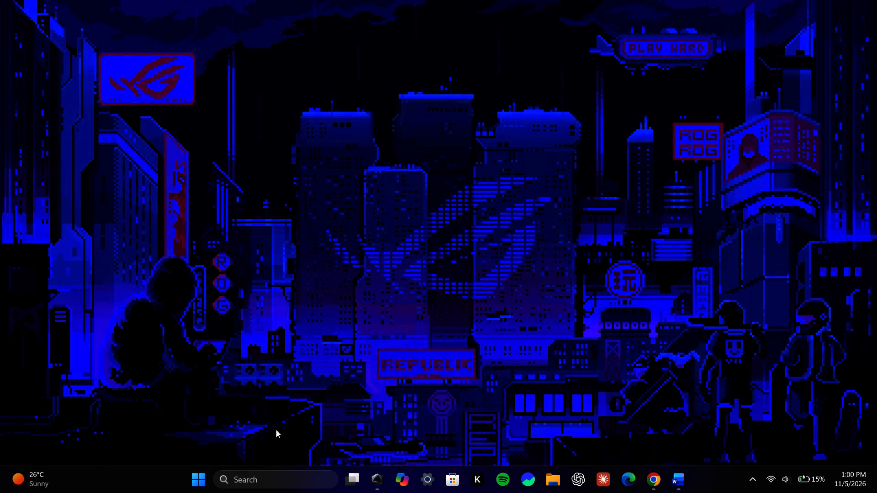
Switch to Word and show the science evs document in a maximized window.
click(672, 481)
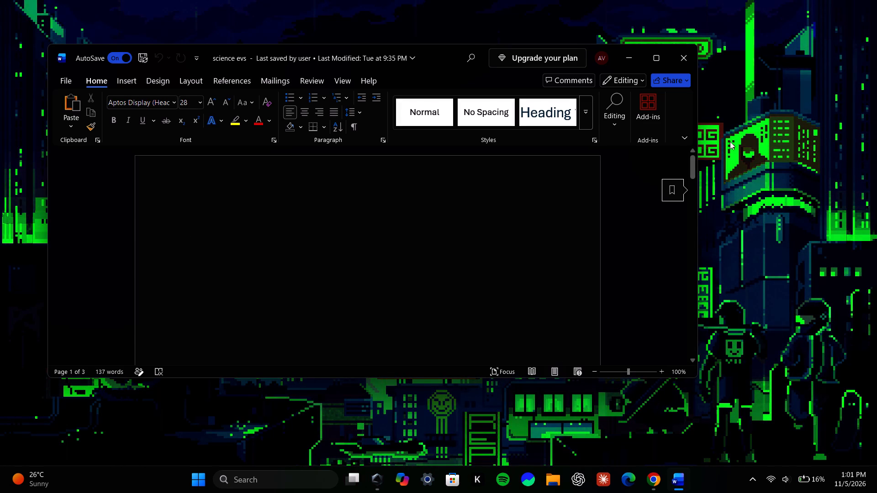
click(656, 60)
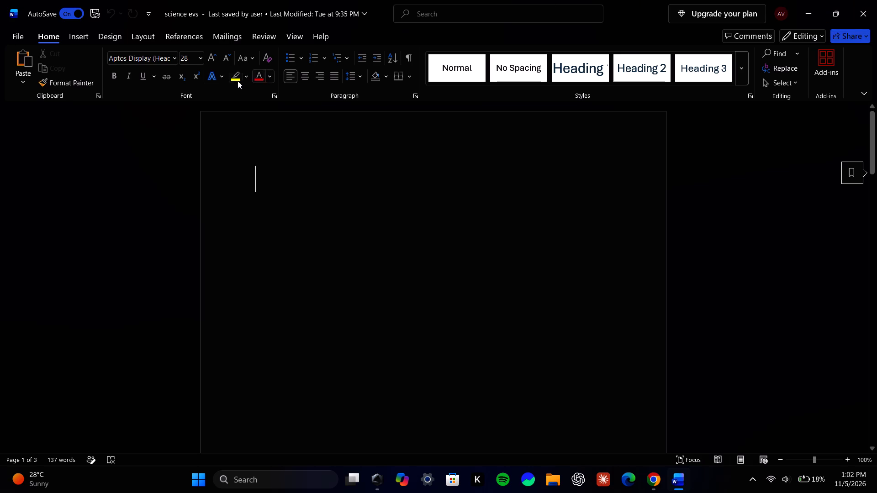
click(808, 2)
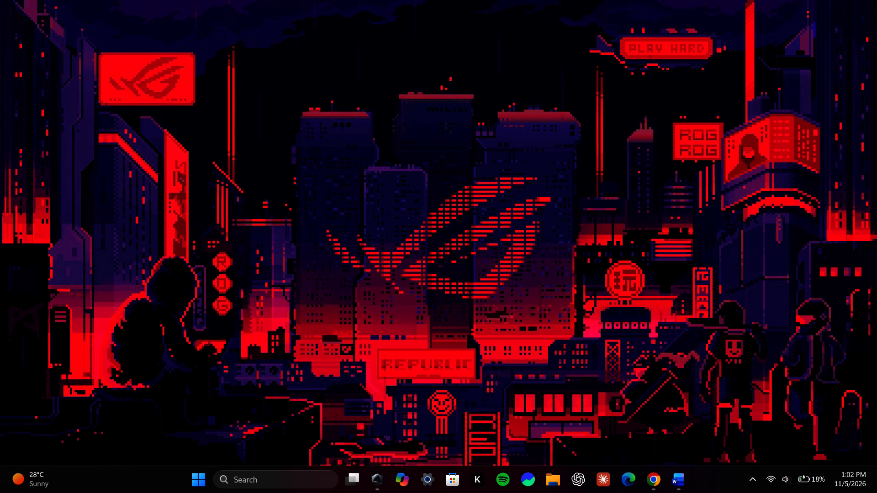
click(688, 487)
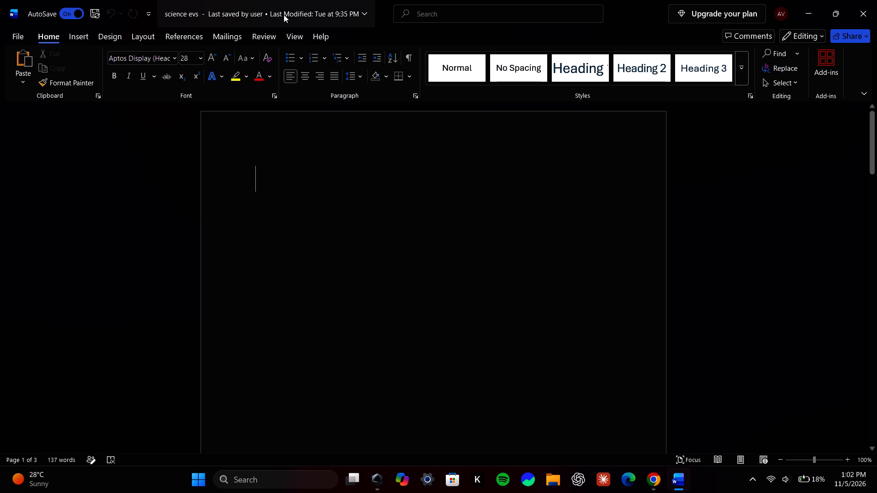
Check the science evs document's file name and location details, and skim through its pages.
click(190, 10)
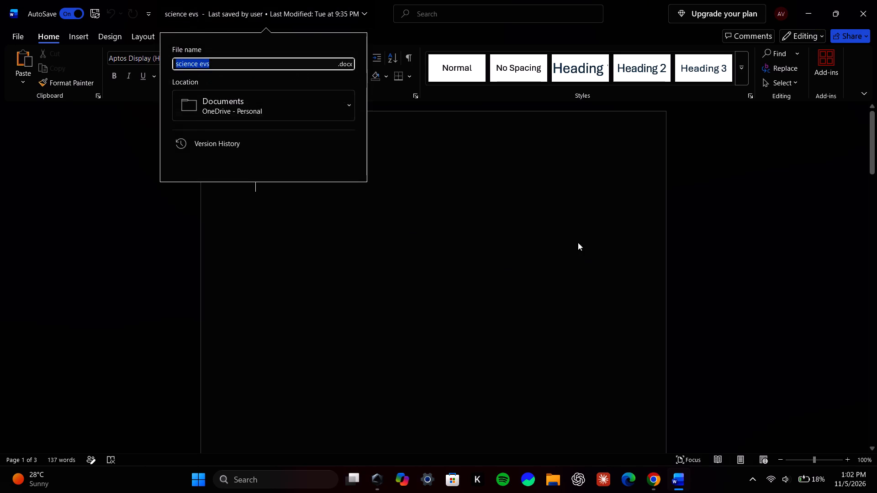
drag(578, 242, 413, 175)
scroll(413, 175, up, 14)
scroll(413, 175, down, 9)
scroll(413, 175, up, 2)
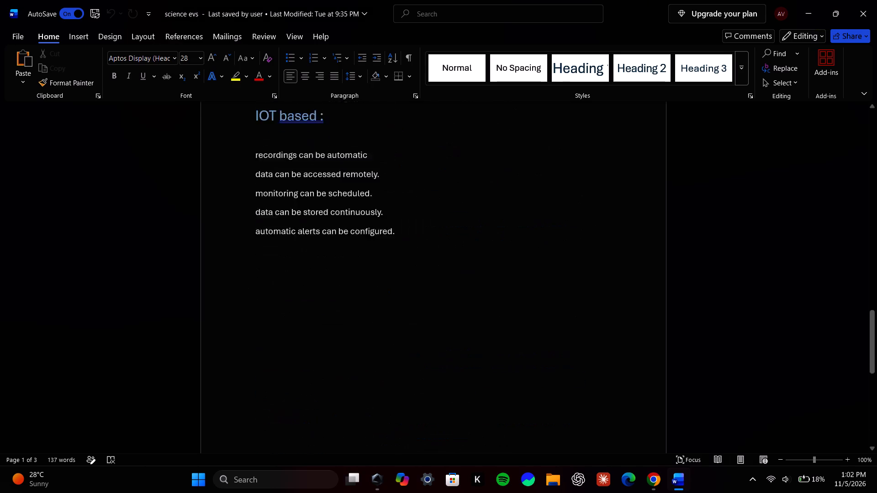
scroll(413, 175, up, 7)
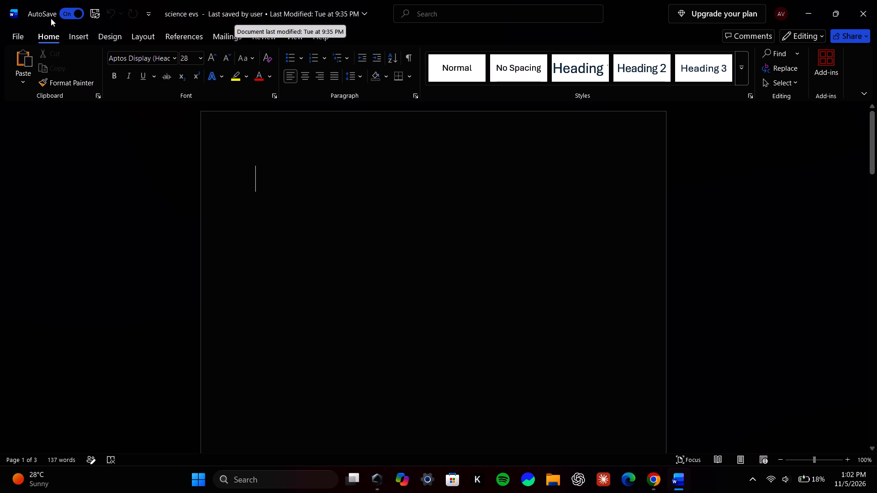
Open the recent document IA.
click(27, 35)
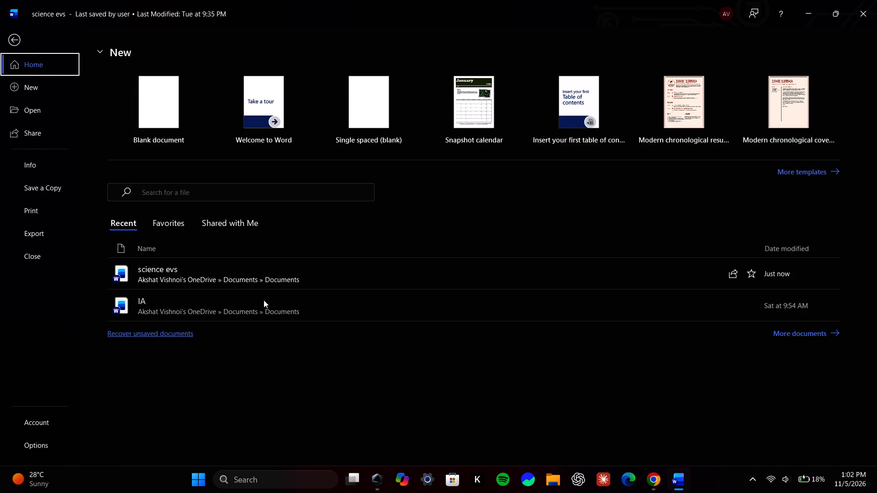
click(261, 302)
Examine the IA document's transformer notes, component list, construction diagram and closing question.
scroll(475, 278, down, 2)
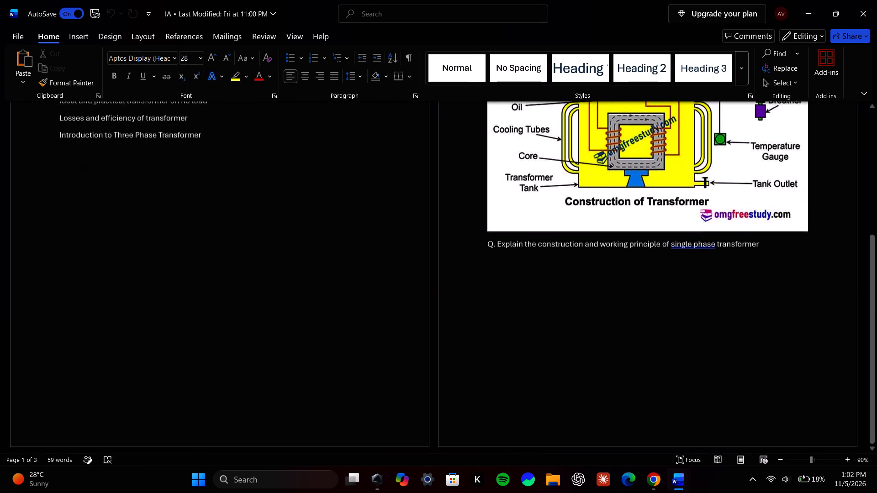
scroll(475, 278, up, 4)
scroll(475, 278, down, 1)
ctrl+scroll(475, 278, up, 5)
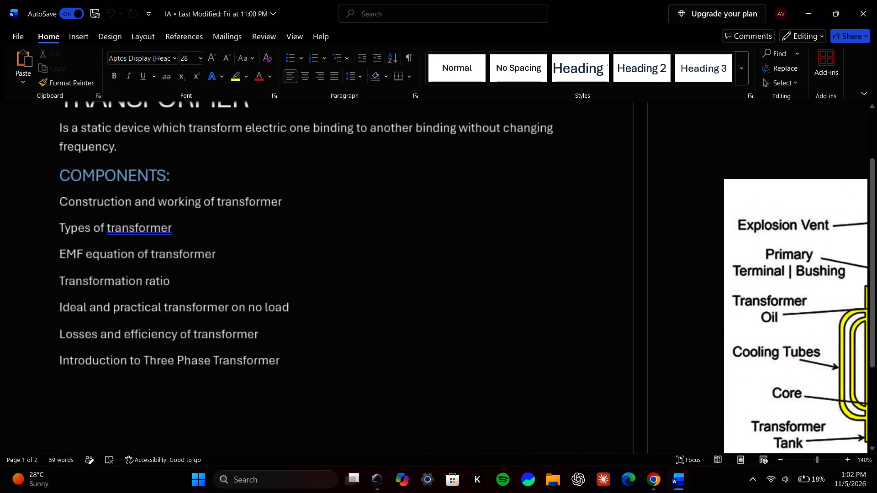
scroll(313, 256, down, 1)
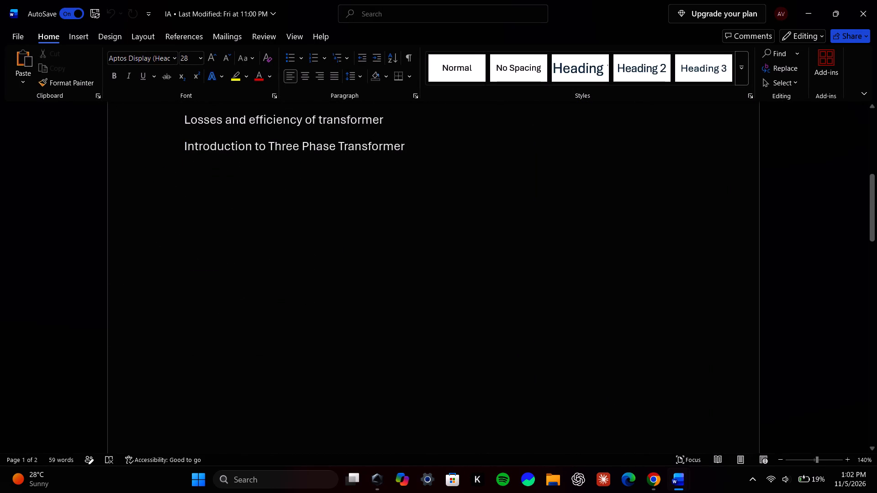
scroll(313, 256, down, 1)
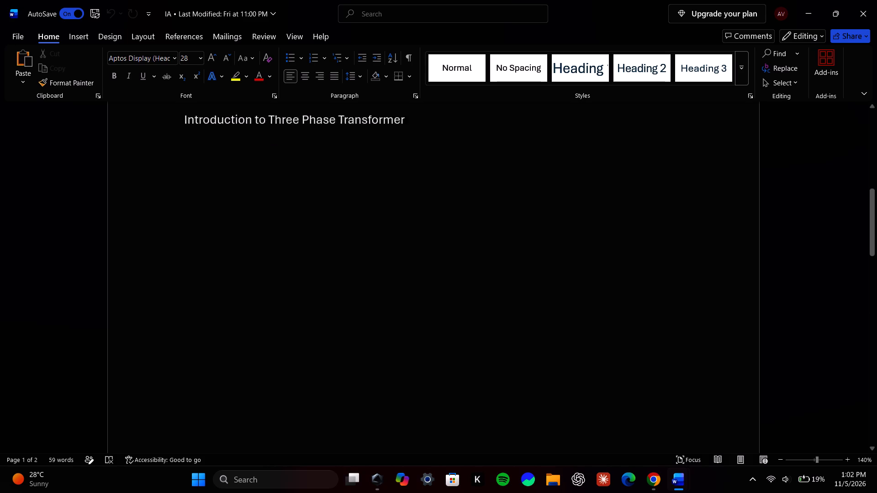
scroll(313, 256, down, 3)
scroll(313, 256, up, 2)
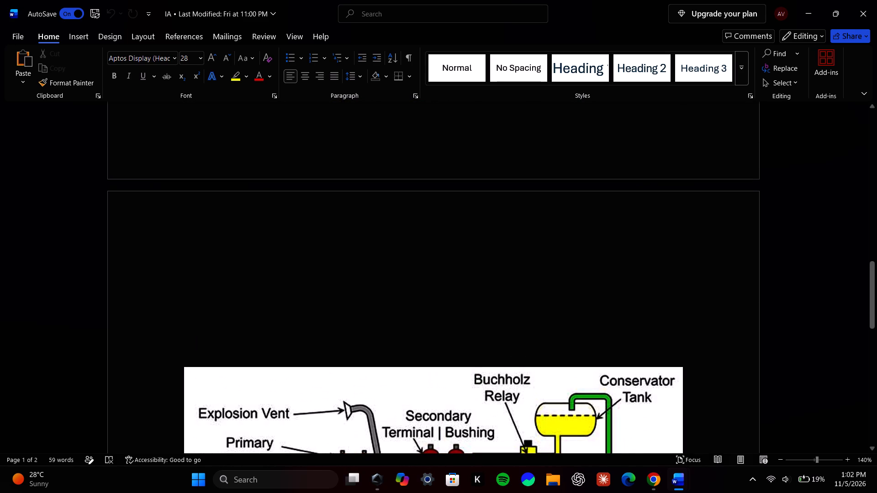
scroll(313, 256, up, 7)
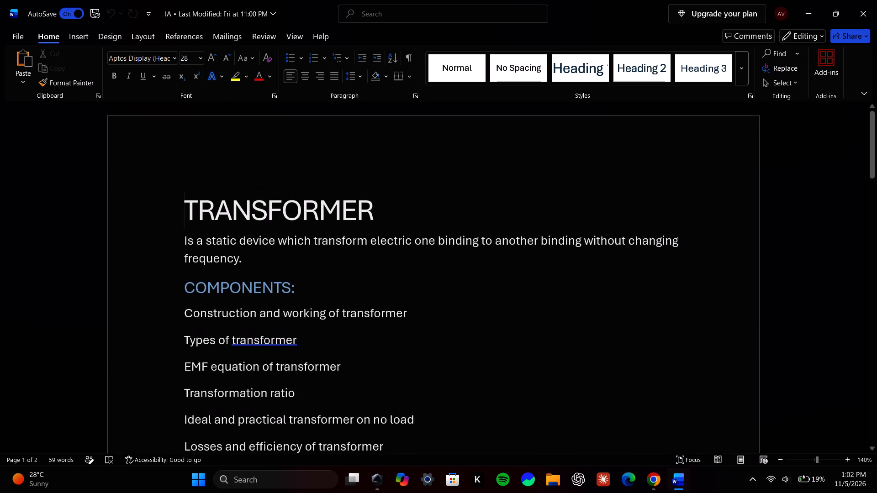
scroll(313, 256, up, 1)
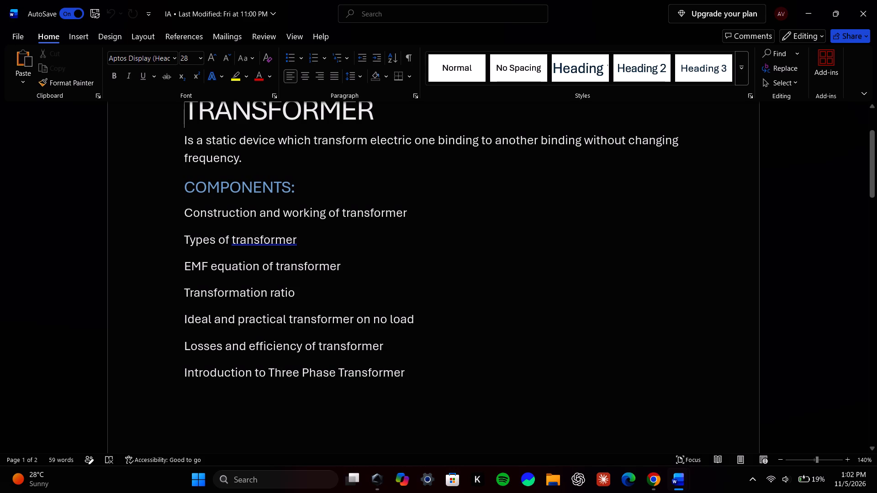
scroll(313, 256, down, 1)
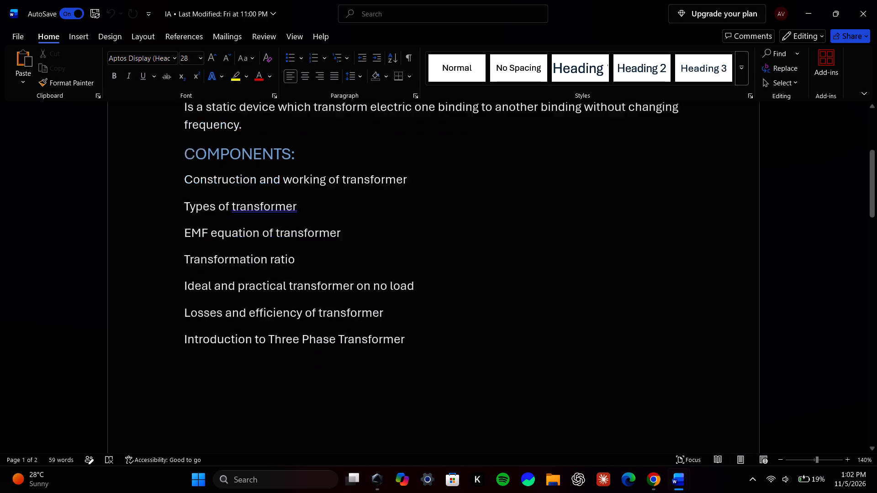
scroll(313, 256, down, 6)
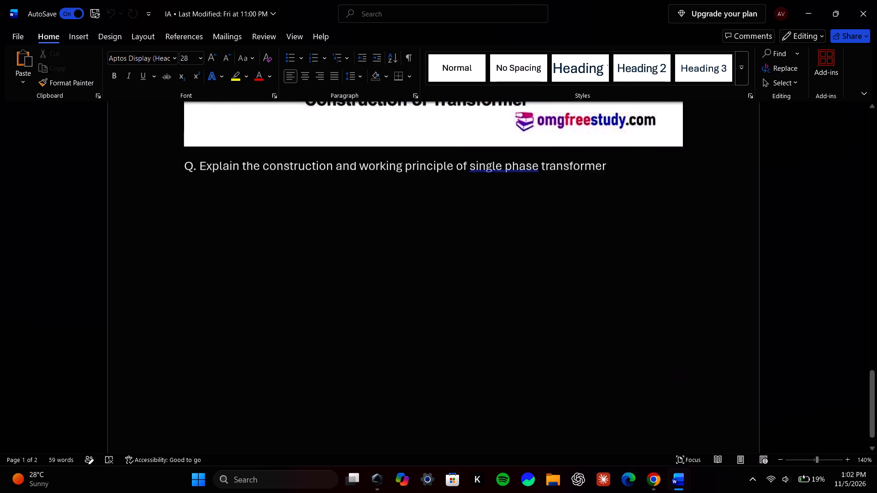
scroll(313, 256, down, 1)
scroll(313, 256, up, 1)
scroll(313, 256, down, 1)
scroll(313, 256, up, 1)
scroll(313, 256, down, 1)
ctrl+scroll(313, 256, down, 6)
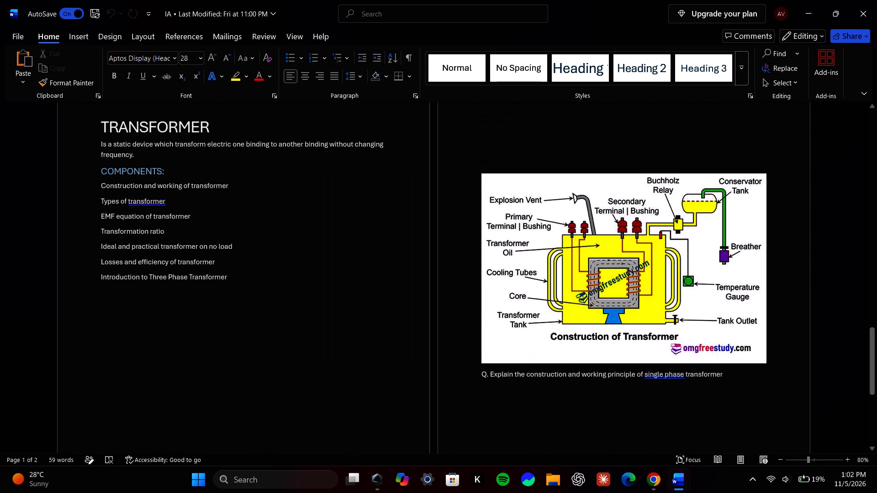
ctrl+scroll(332, 261, up, 5)
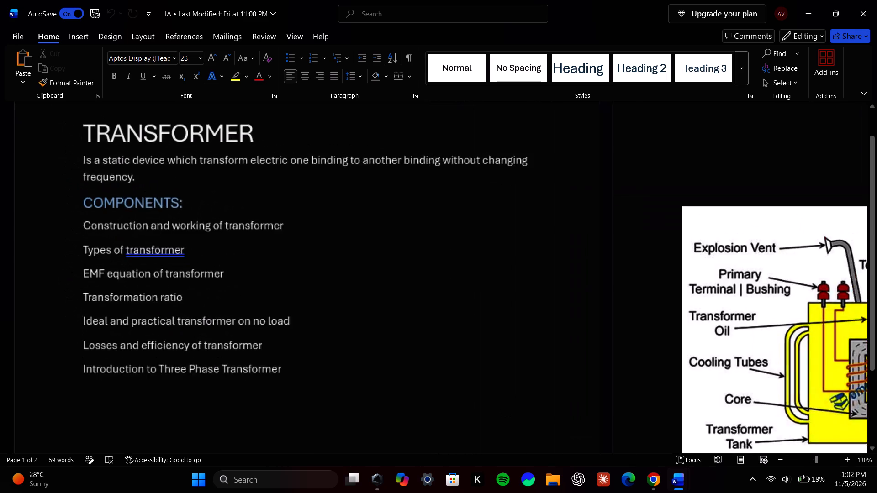
ctrl+scroll(332, 261, up, 1)
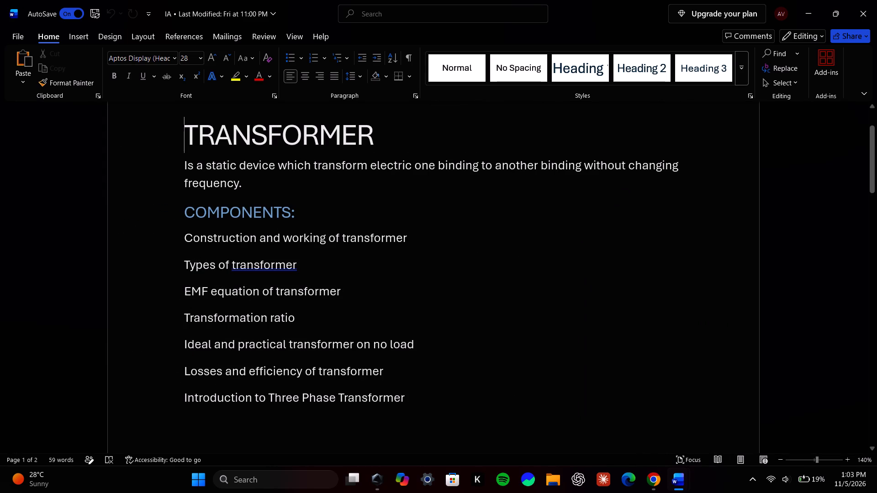
Reopen the science evs document from the recent files.
click(177, 3)
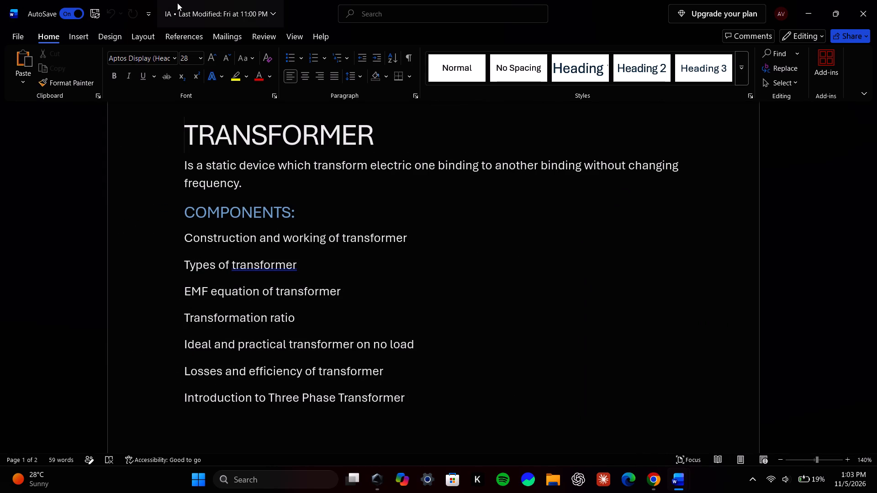
click(170, 10)
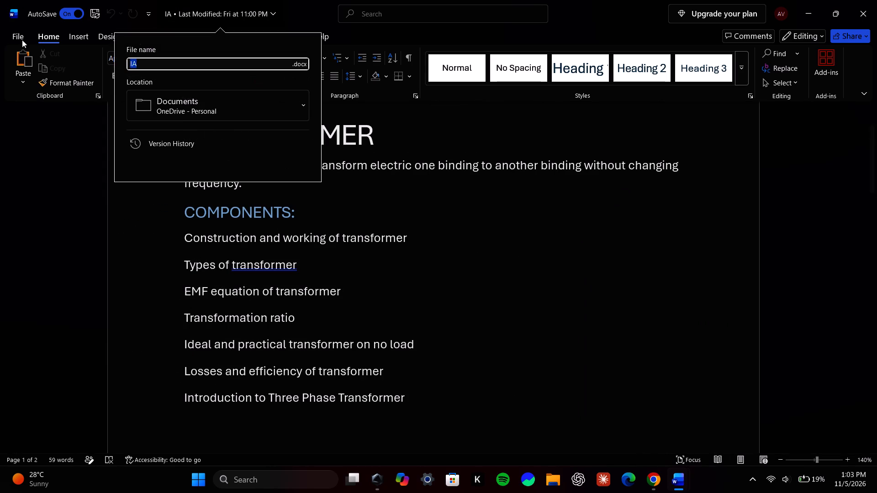
click(17, 40)
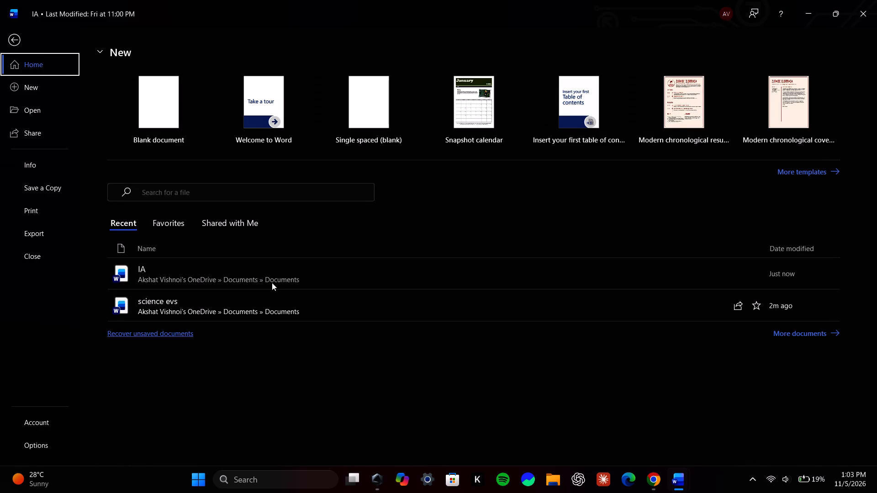
click(290, 297)
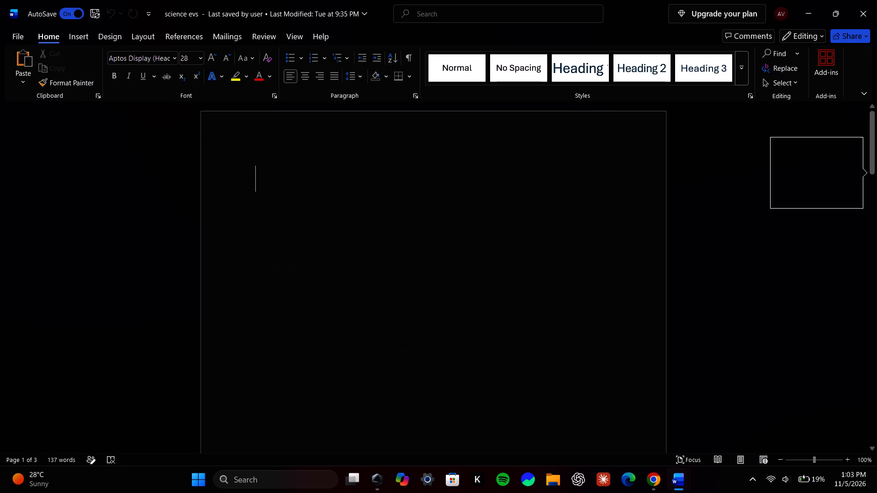
Apply the Normal style to the "3. modular design" line under the circular economy strategies heading.
scroll(421, 244, down, 6)
scroll(421, 244, up, 2)
scroll(421, 244, down, 1)
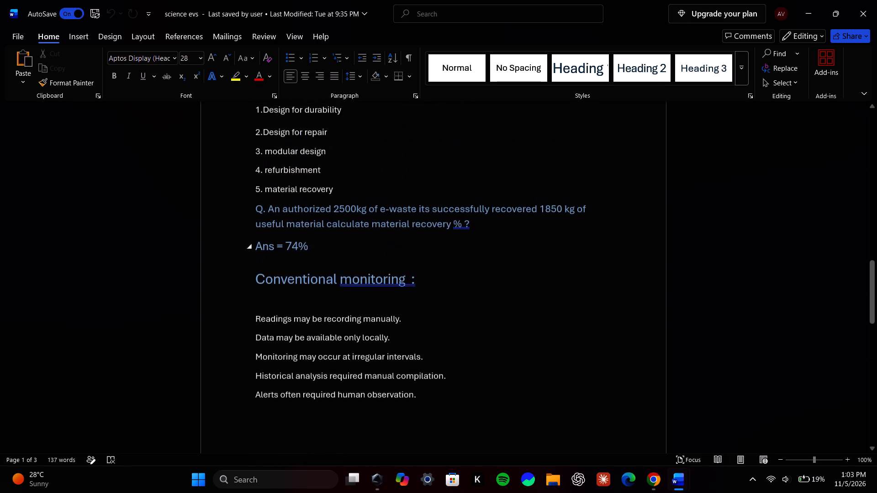
scroll(421, 244, right, 1)
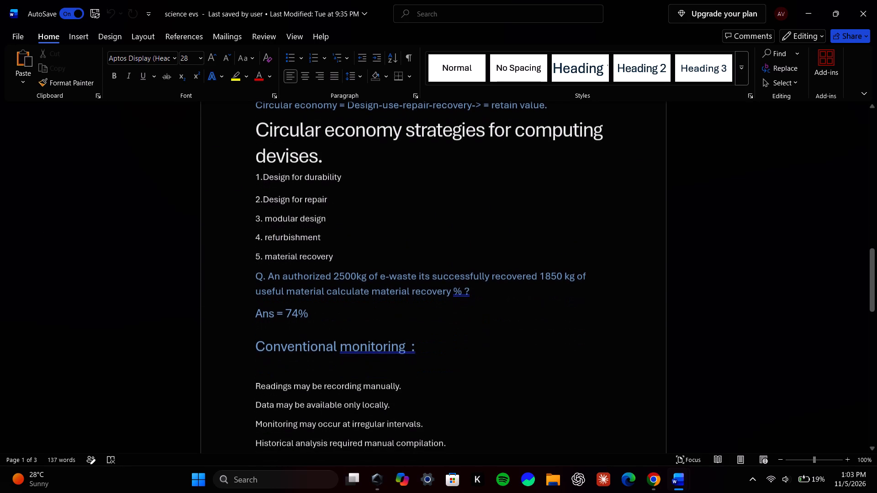
scroll(421, 244, right, 1)
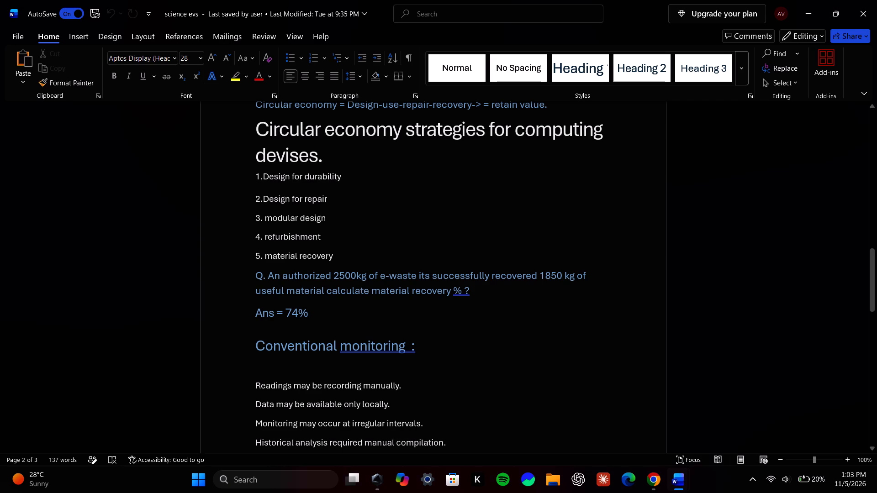
click(326, 157)
click(332, 183)
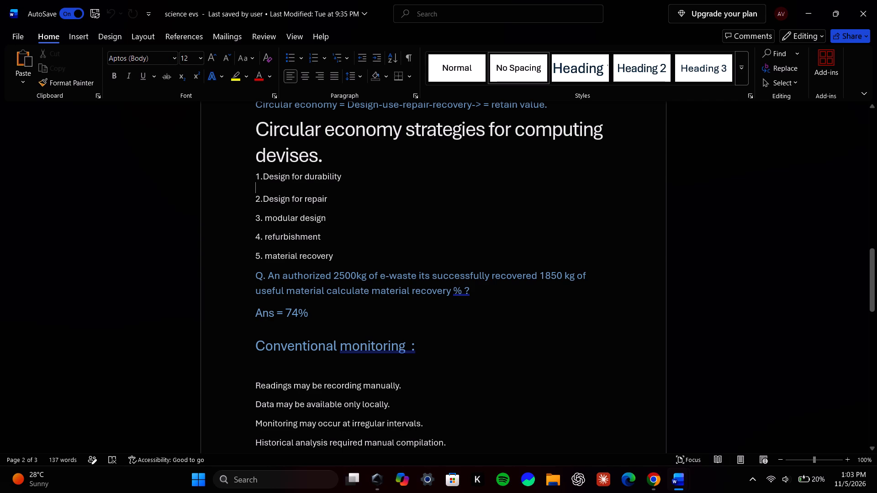
key(Down)
key(Down)
click(472, 64)
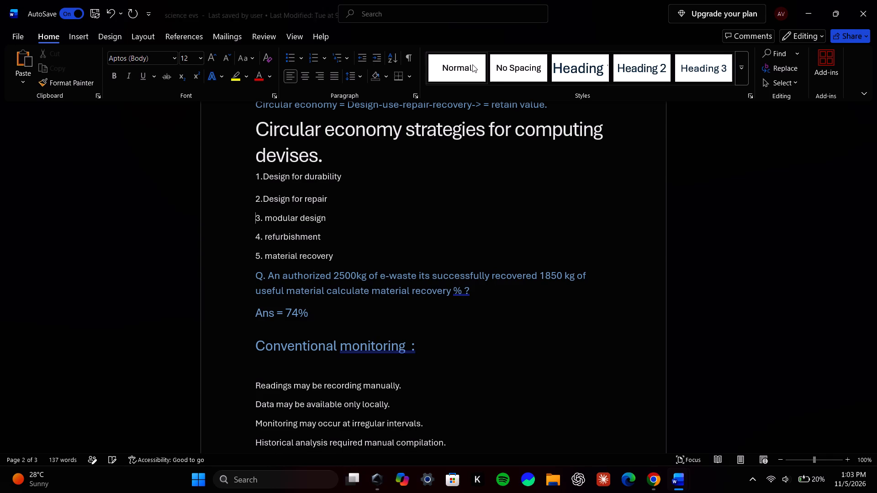
scroll(463, 199, down, 2)
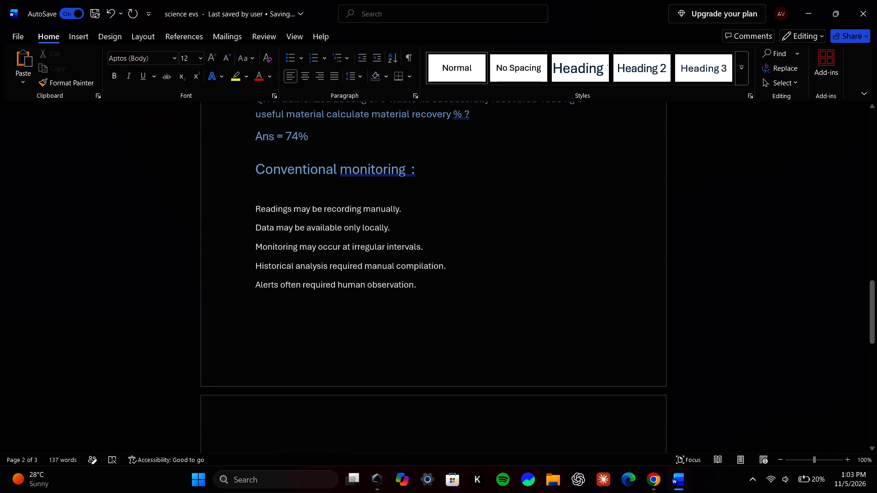
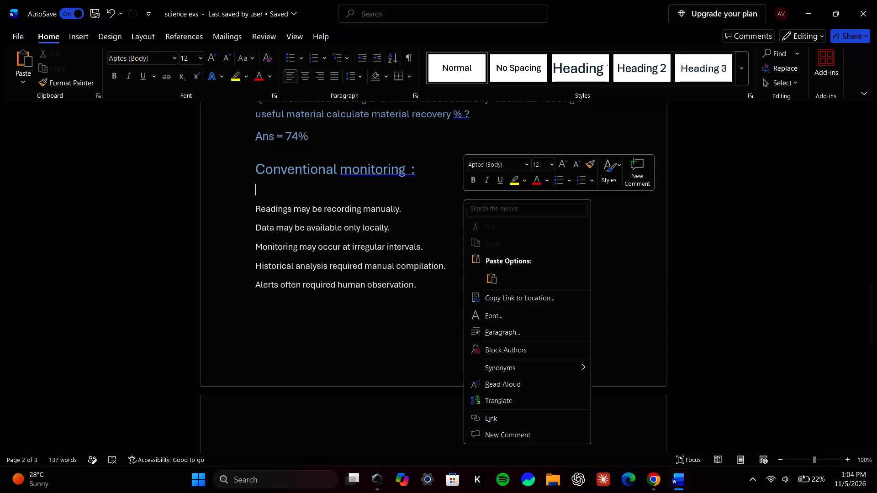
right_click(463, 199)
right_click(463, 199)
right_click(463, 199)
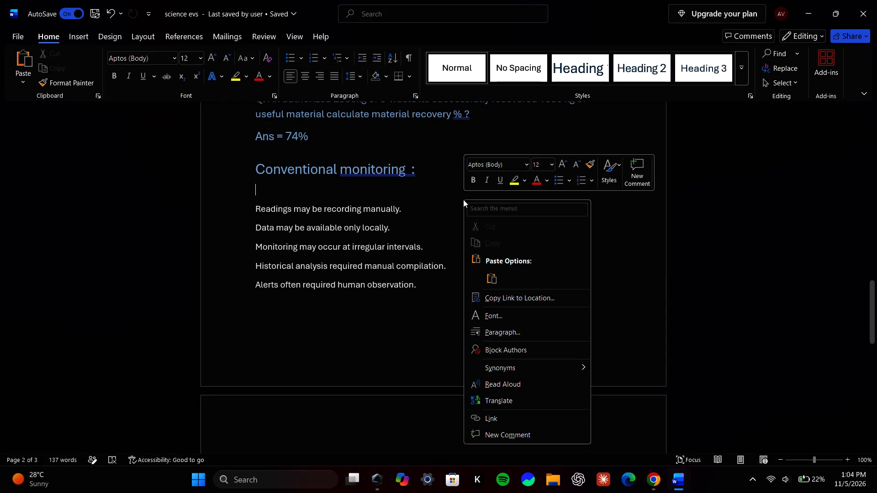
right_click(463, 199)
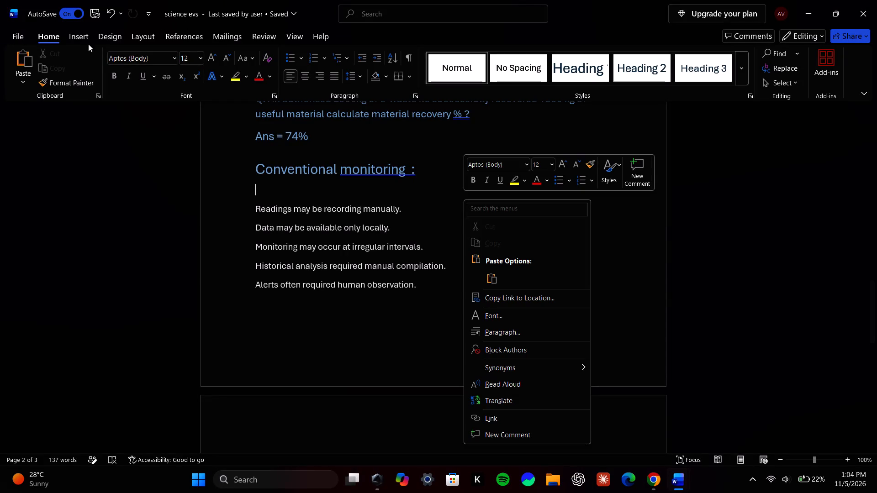
Open the recent document IA.
click(17, 39)
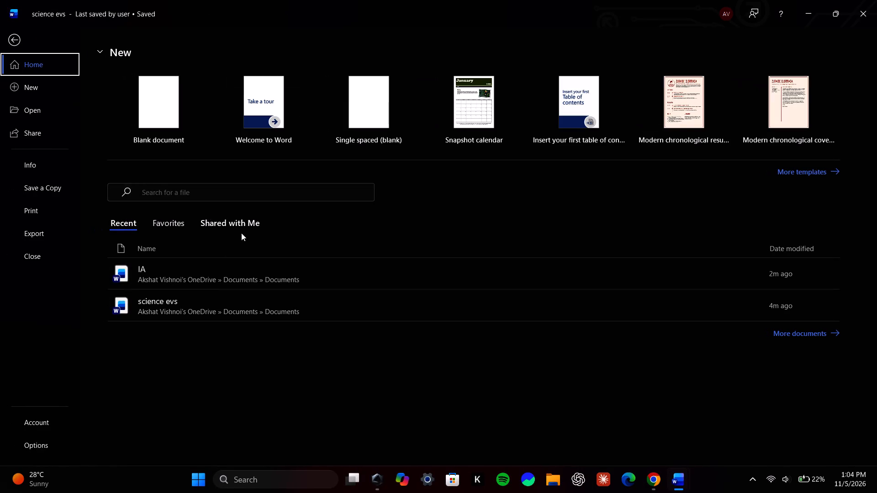
click(213, 277)
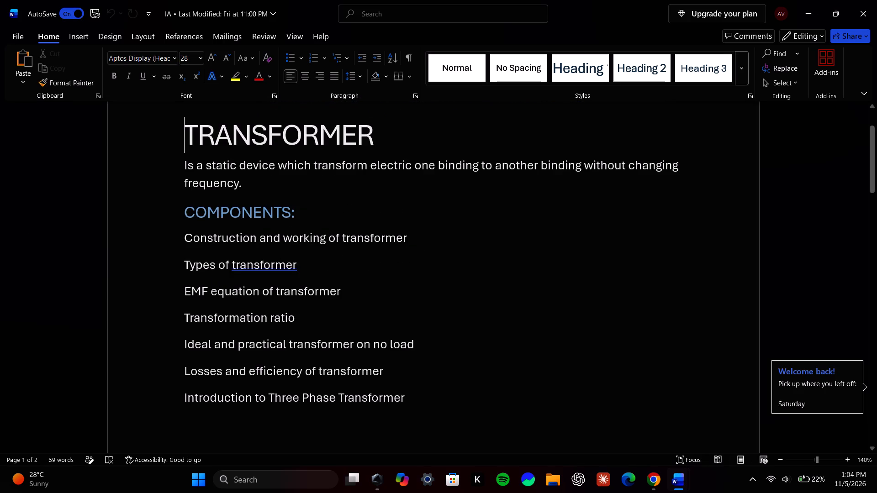
Examine the IA document's transformer definition, component list, construction diagram and closing question.
scroll(391, 375, down, 4)
ctrl+scroll(391, 375, down, 4)
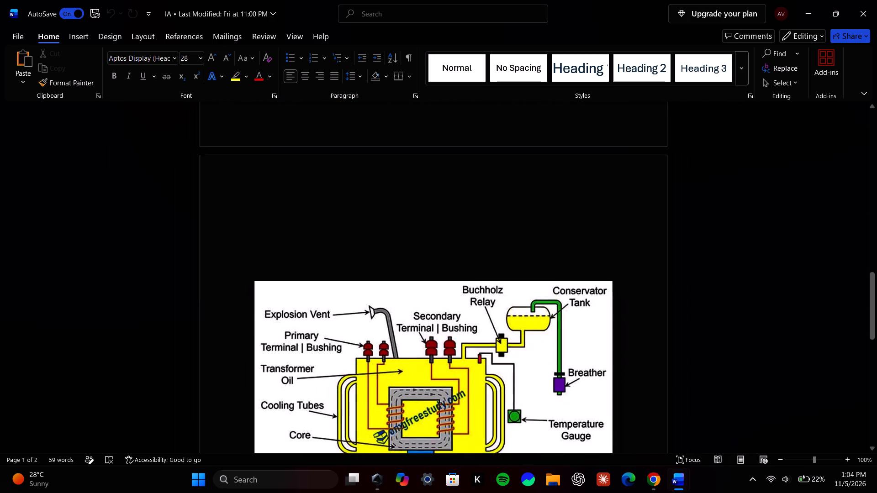
ctrl+scroll(391, 375, down, 2)
scroll(391, 375, up, 1)
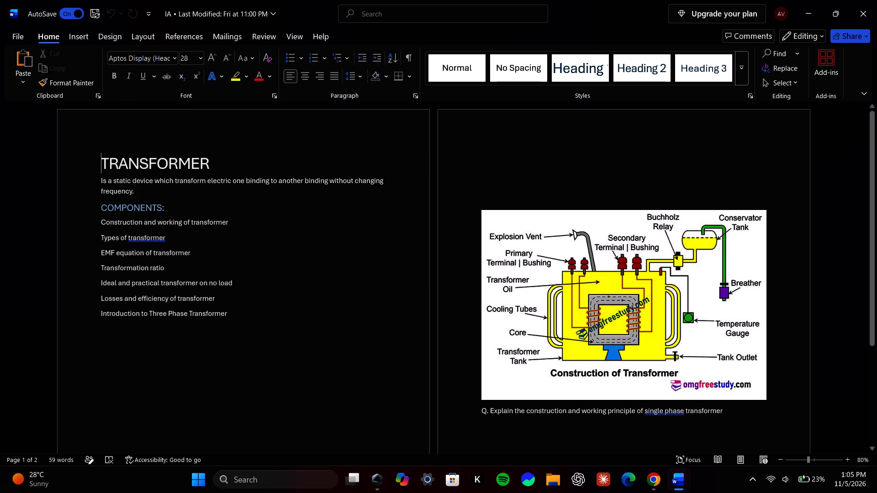
ctrl+scroll(265, 315, up, 3)
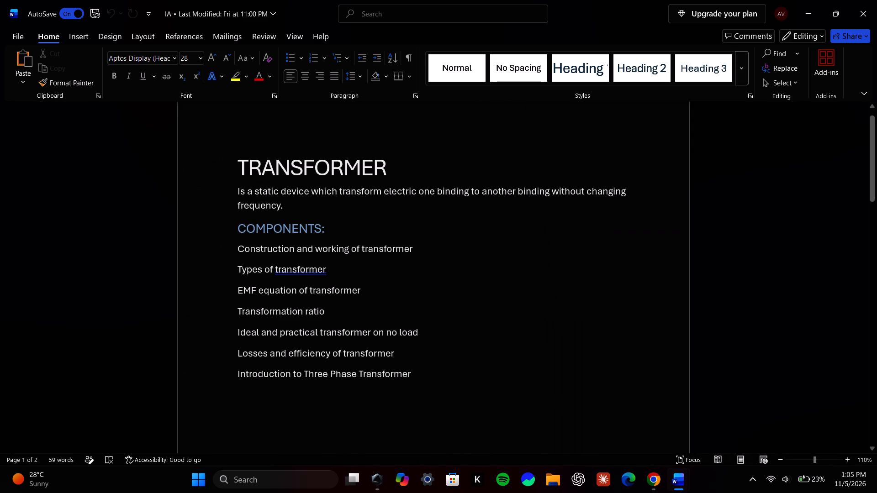
scroll(439, 306, down, 4)
scroll(439, 306, up, 2)
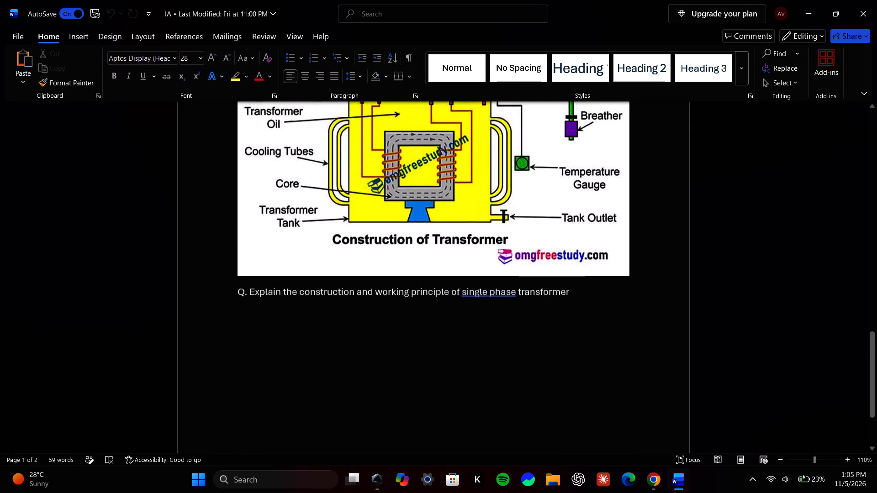
scroll(439, 306, up, 4)
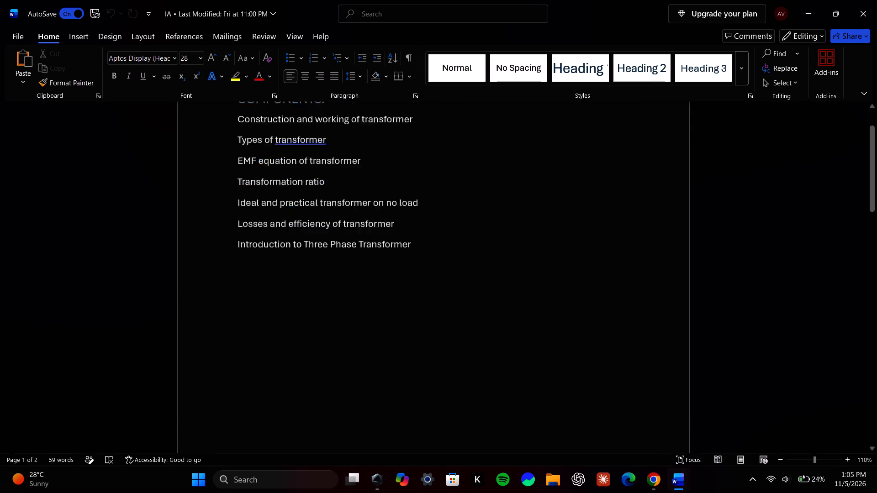
scroll(439, 306, up, 1)
scroll(439, 306, down, 2)
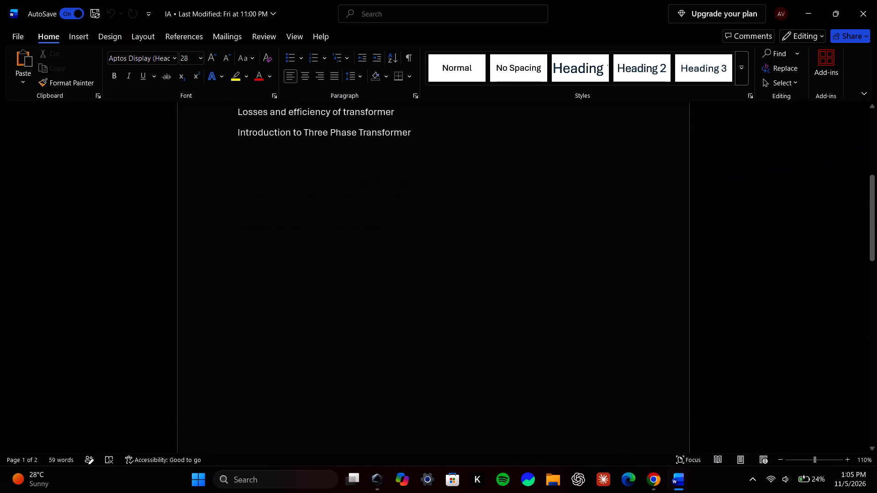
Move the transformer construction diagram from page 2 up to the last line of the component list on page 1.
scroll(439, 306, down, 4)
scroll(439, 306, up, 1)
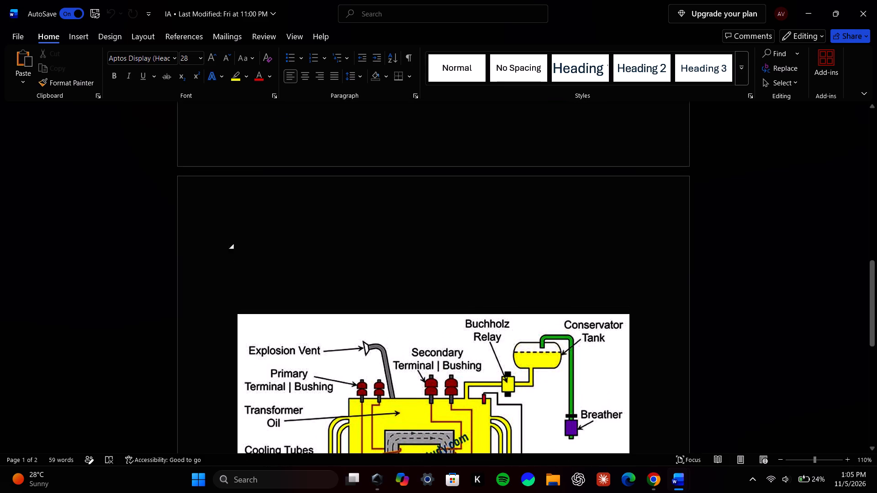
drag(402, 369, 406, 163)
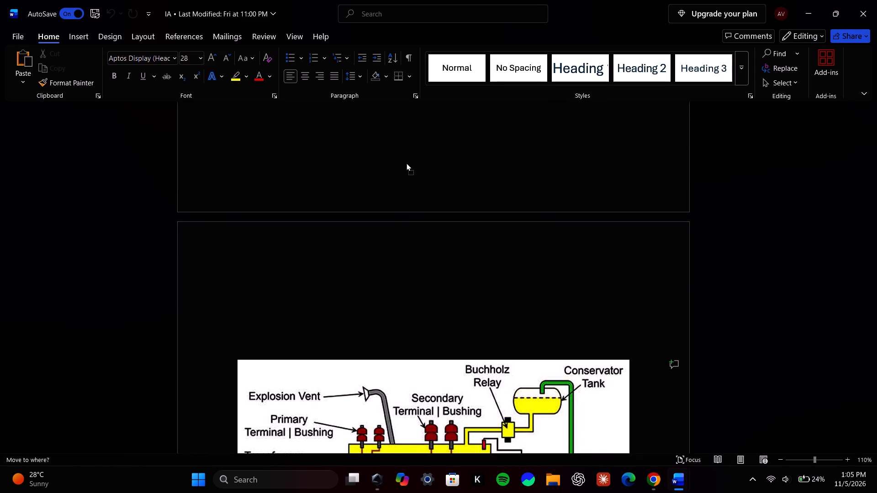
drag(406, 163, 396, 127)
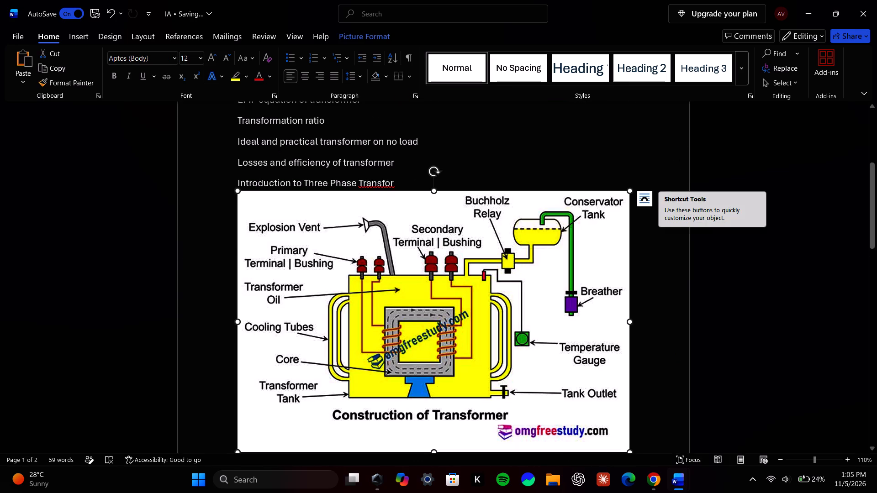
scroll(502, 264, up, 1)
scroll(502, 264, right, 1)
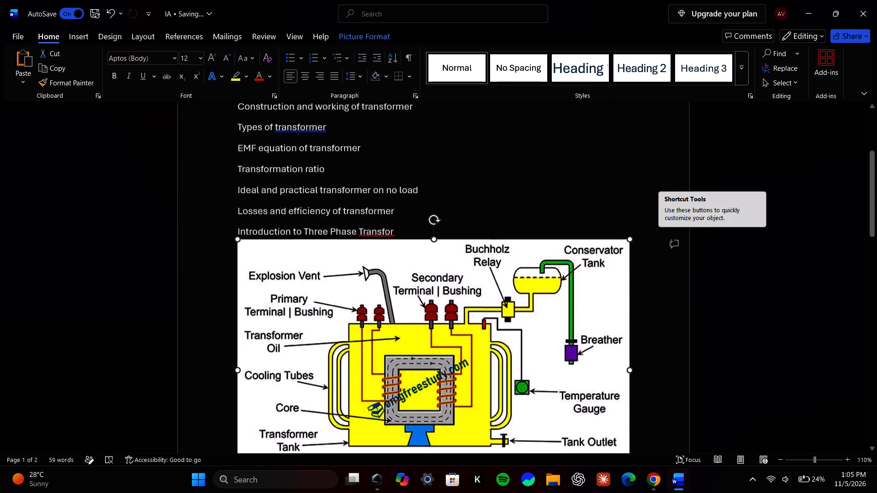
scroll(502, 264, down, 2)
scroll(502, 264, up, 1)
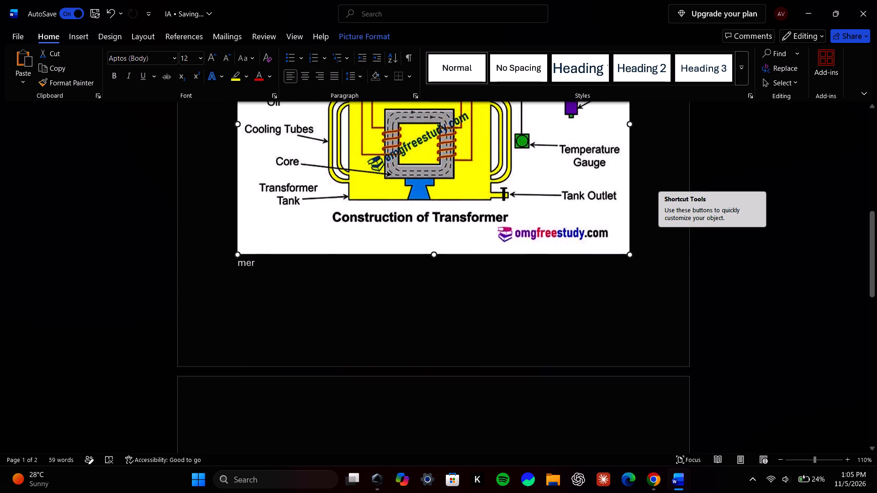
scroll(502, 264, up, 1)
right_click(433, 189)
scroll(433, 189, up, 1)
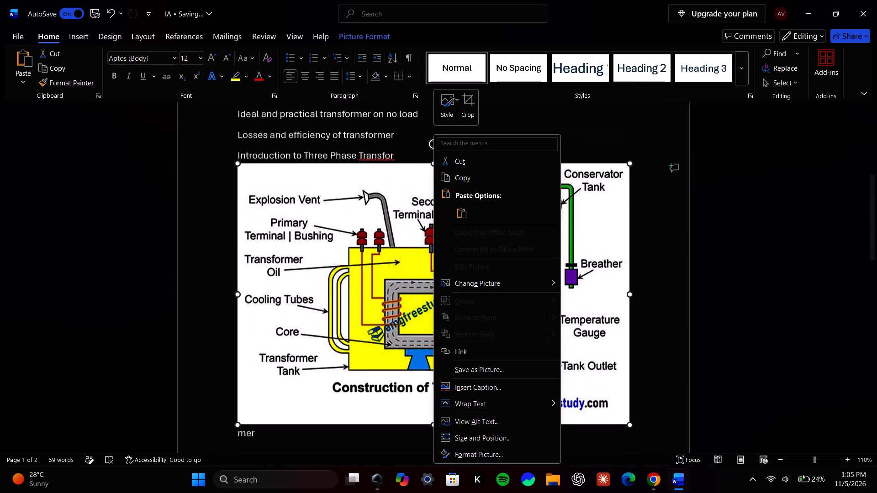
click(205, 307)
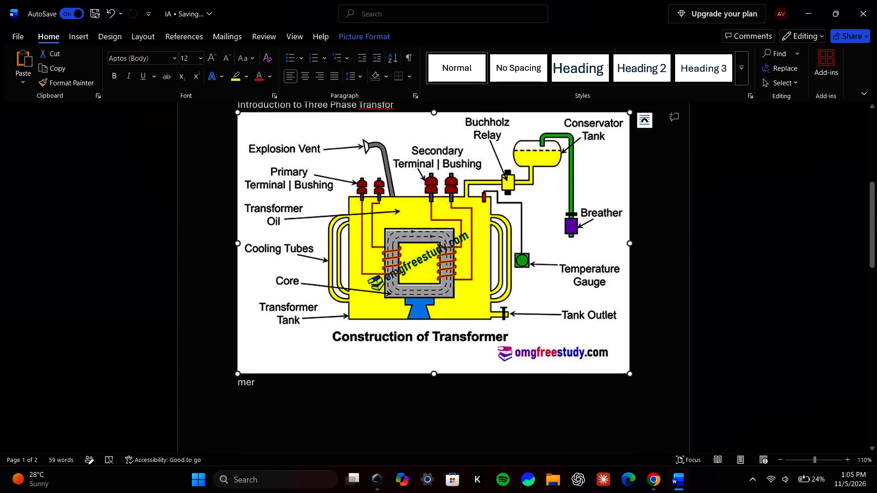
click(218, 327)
Move the transformer construction diagram out of the component list to the start of page 2.
drag(428, 258, 422, 364)
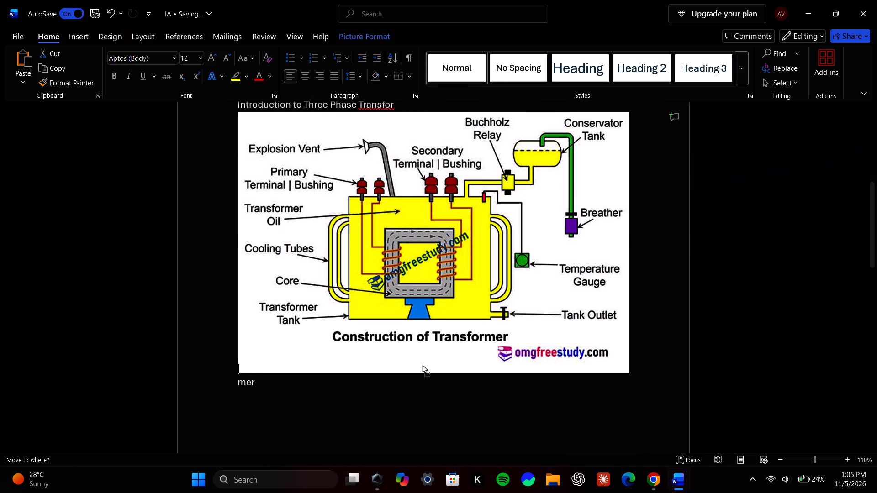
drag(422, 364, 421, 449)
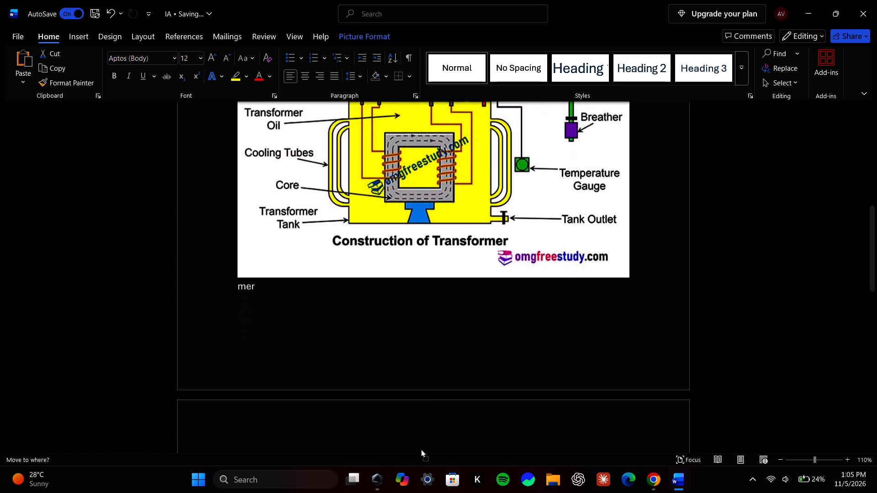
drag(421, 449, 415, 419)
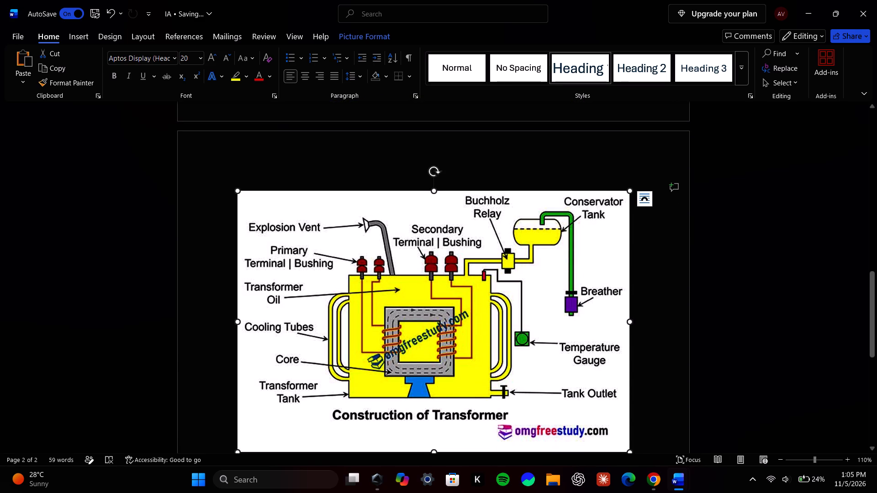
click(671, 293)
Check the layout of the component list, the construction diagram and the question below it.
scroll(491, 242, up, 3)
scroll(491, 242, down, 1)
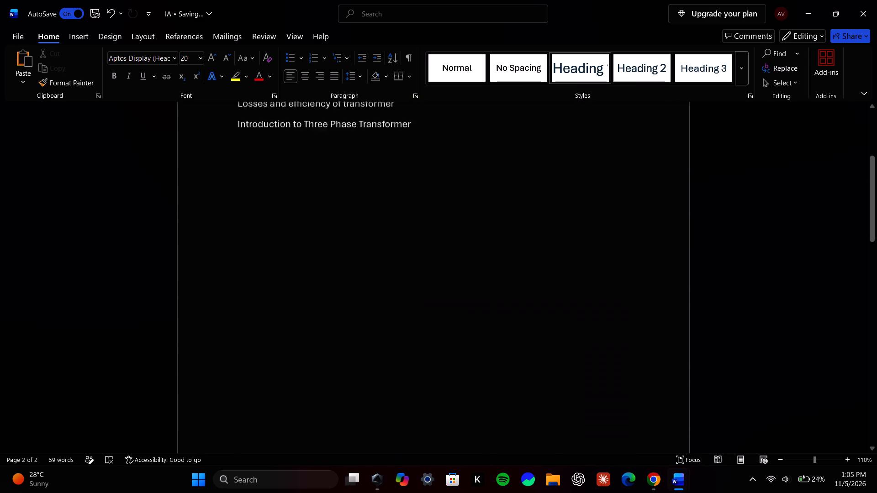
scroll(491, 242, down, 3)
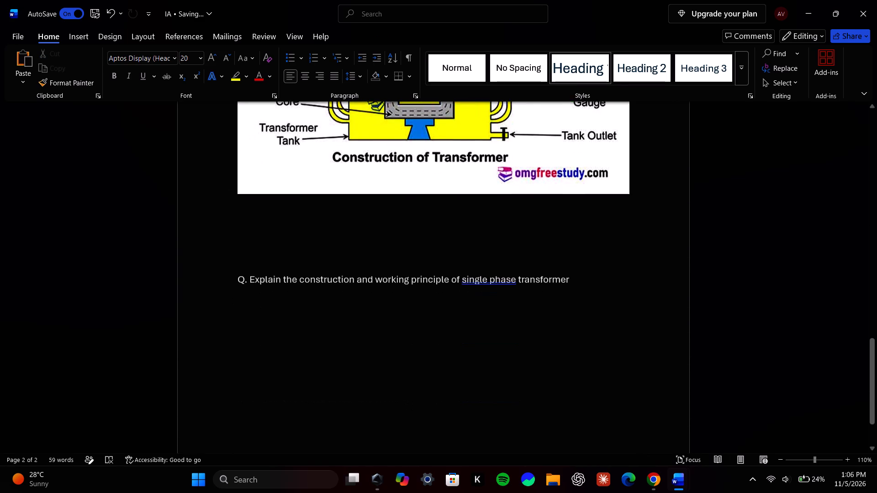
scroll(491, 242, down, 1)
click(602, 275)
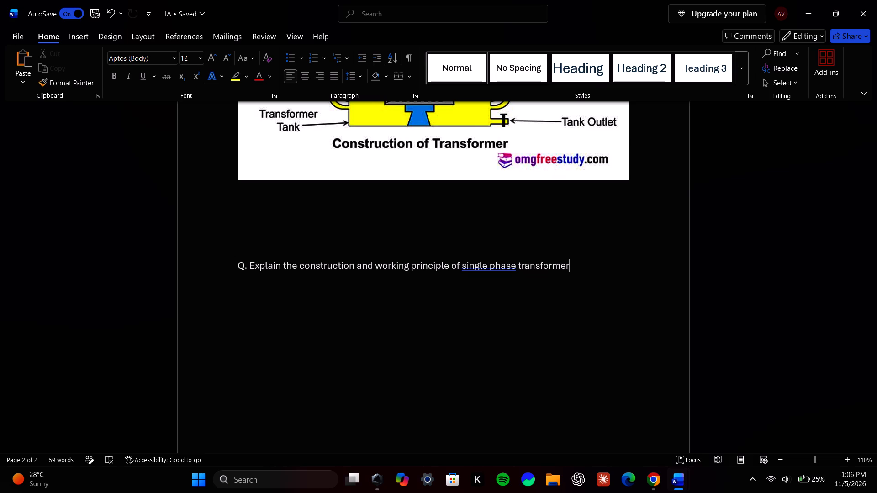
scroll(592, 265, up, 2)
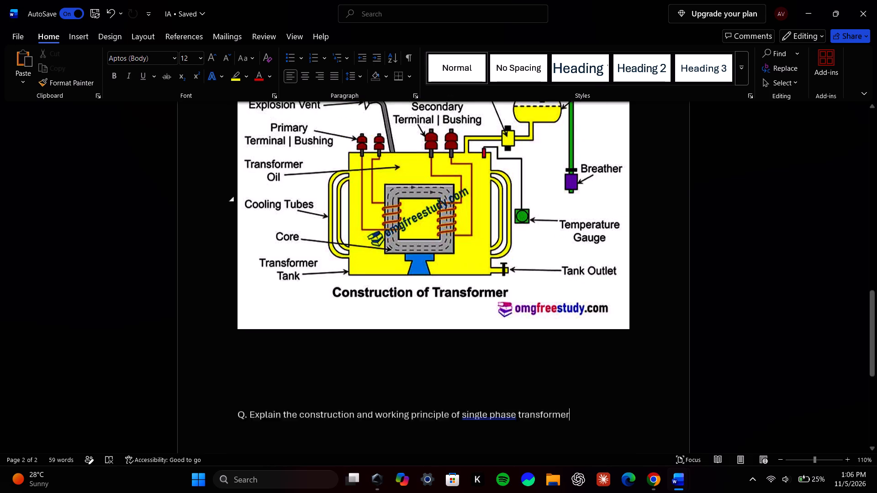
scroll(592, 265, up, 4)
scroll(592, 265, down, 1)
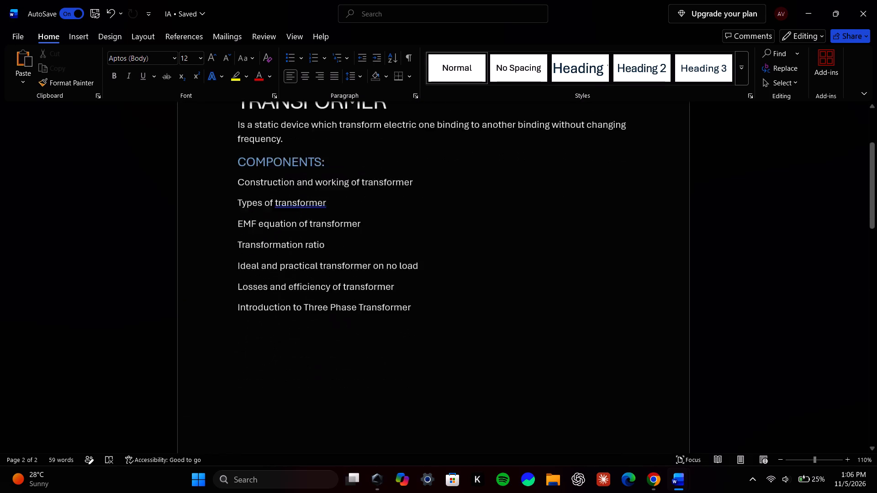
scroll(592, 265, down, 6)
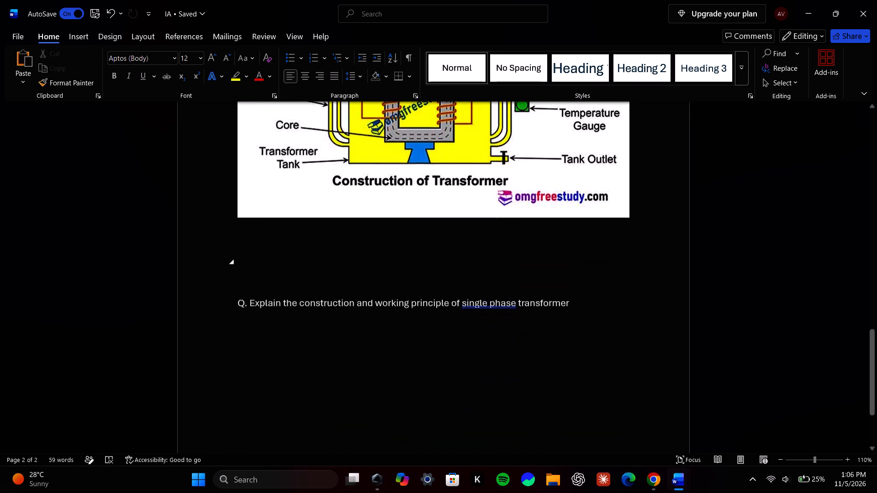
Copy the single phase transformer question from below the diagram and paste it two lines below the component list on page 1.
drag(573, 301, 213, 310)
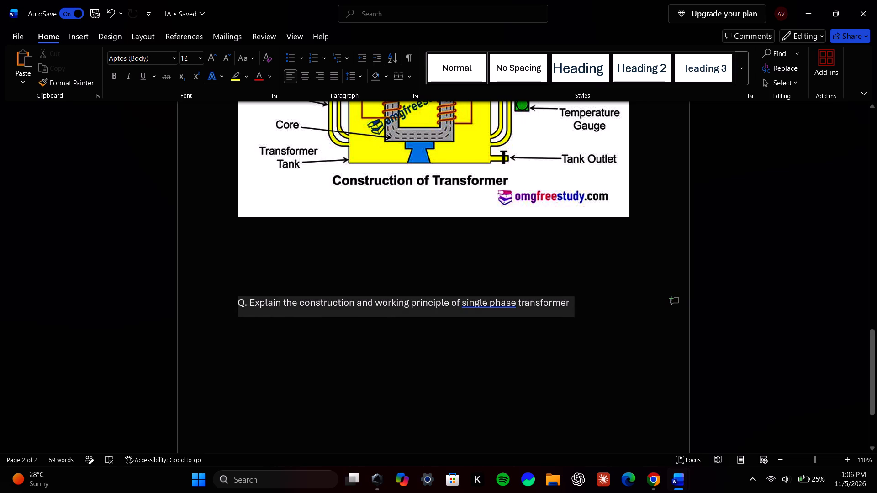
drag(213, 310, 218, 312)
key(ctrl+c)
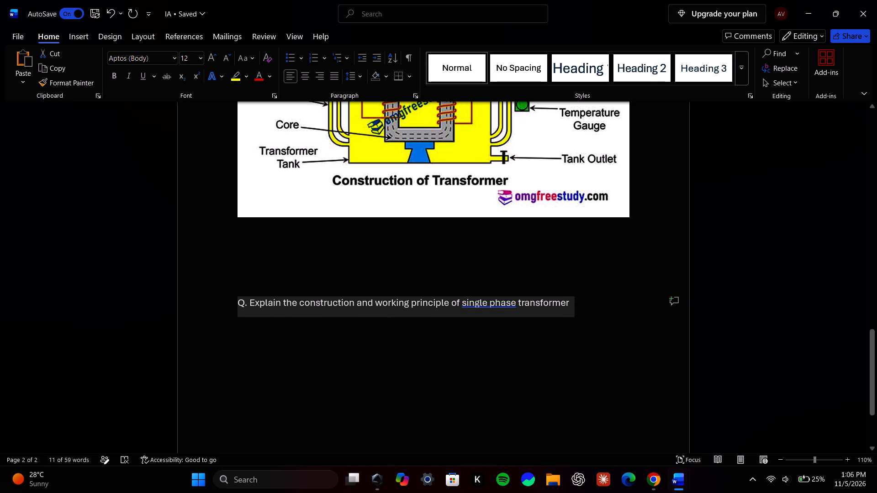
scroll(484, 252, up, 3)
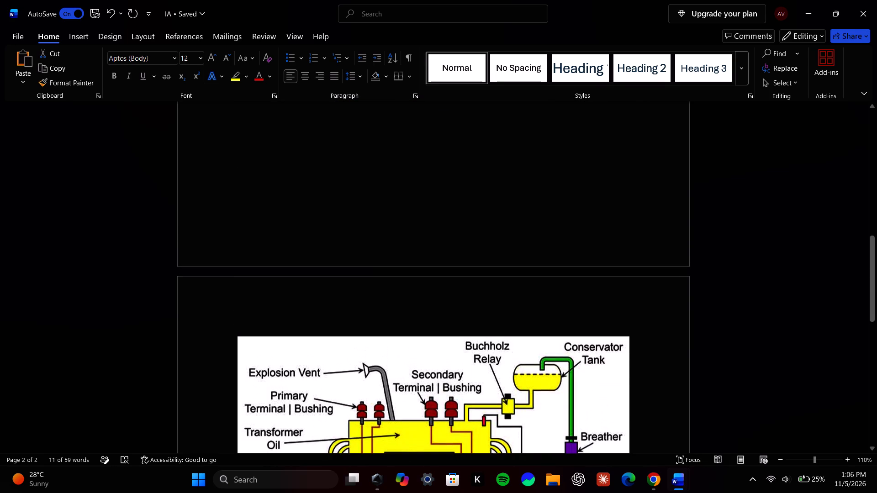
click(367, 296)
click(269, 298)
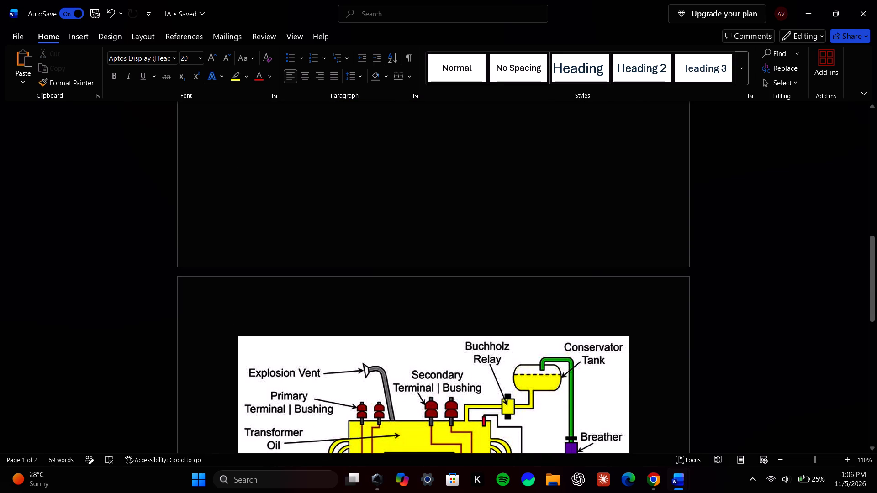
click(325, 227)
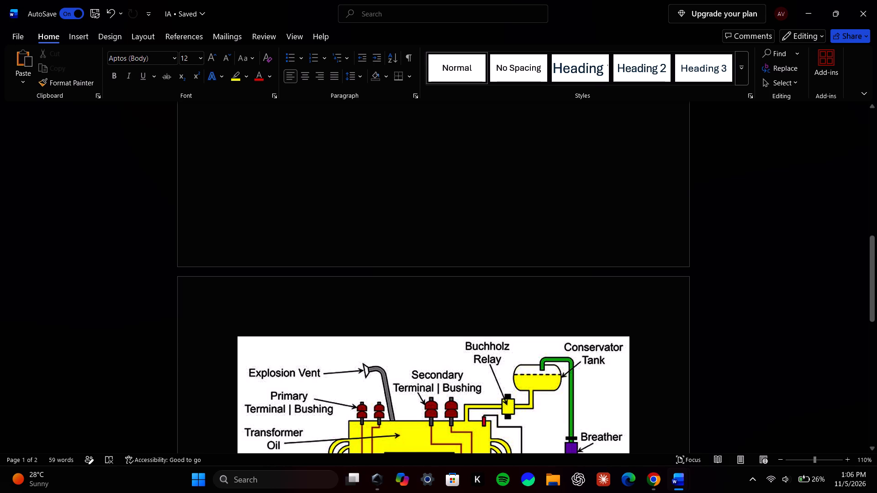
scroll(418, 225, down, 4)
scroll(418, 225, up, 2)
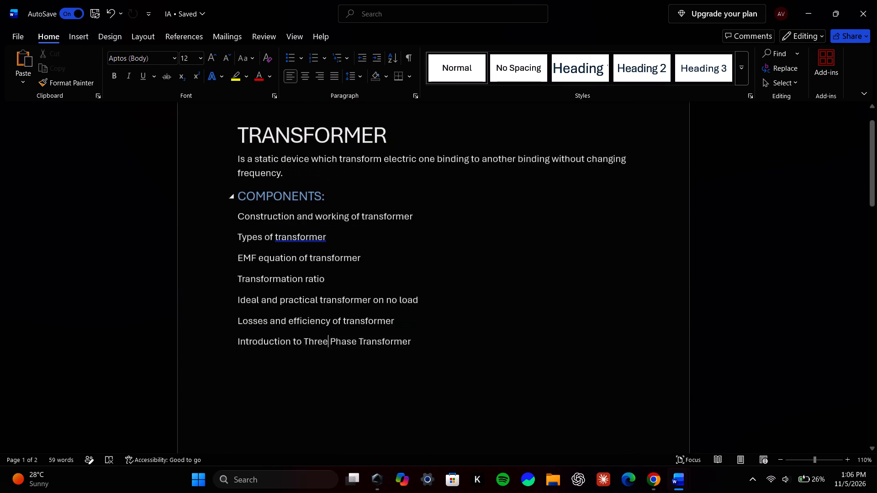
click(458, 362)
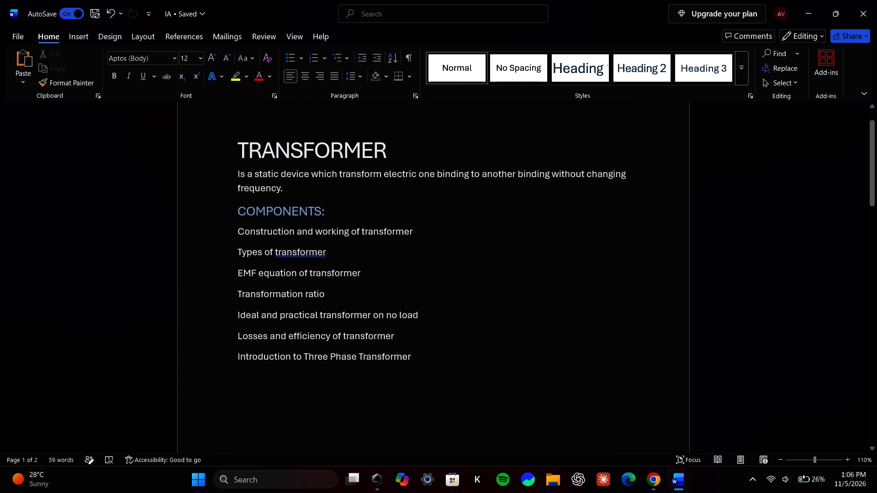
key(Return)
key(Return)
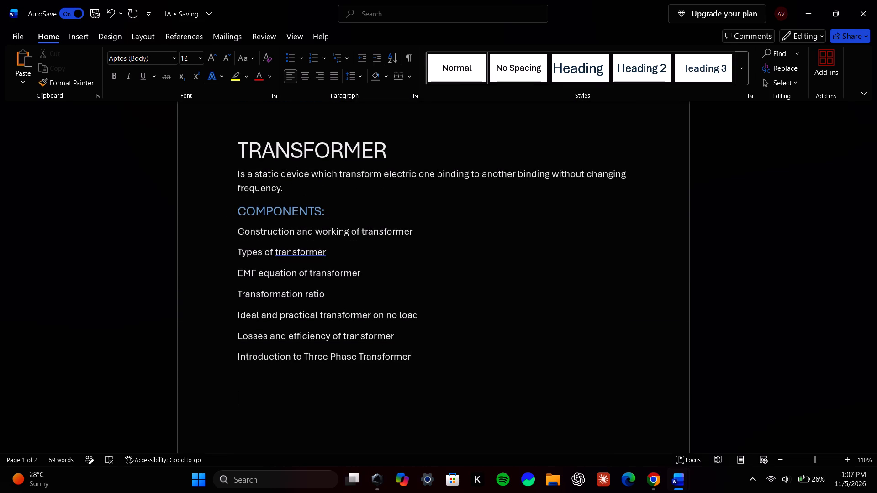
key(ctrl+v)
Apply the Heading 1 style to the pasted question below the component list.
click(575, 396)
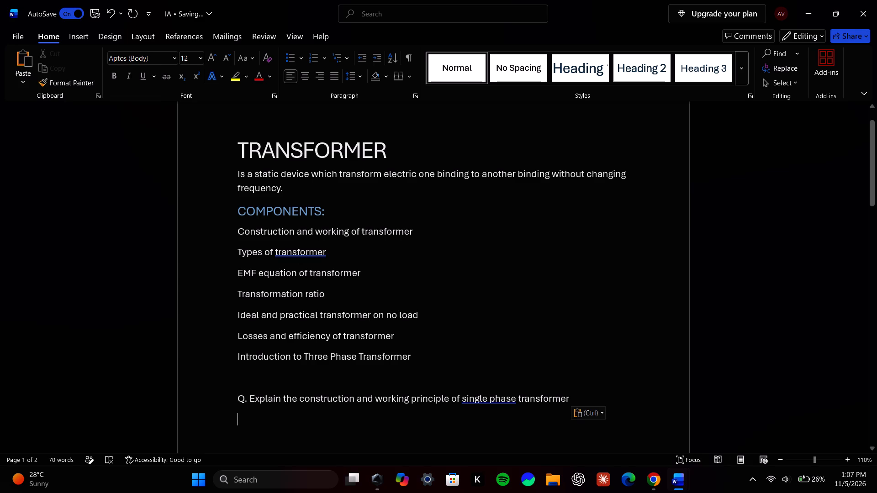
click(582, 56)
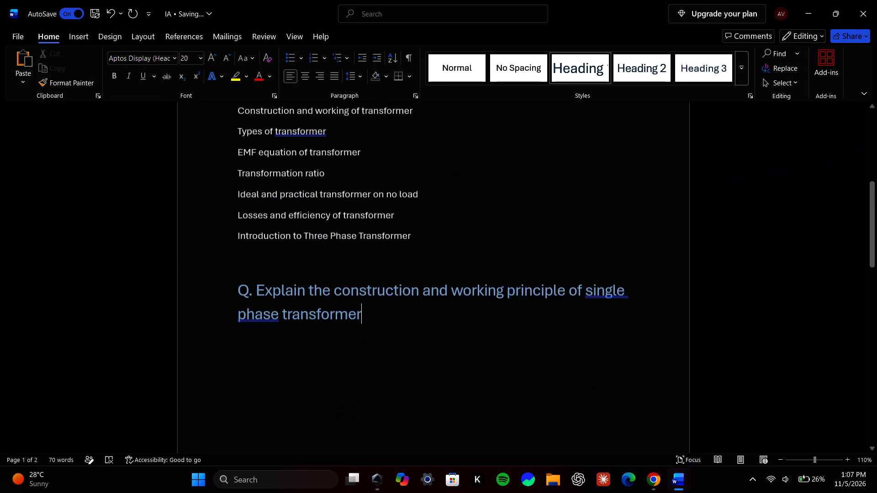
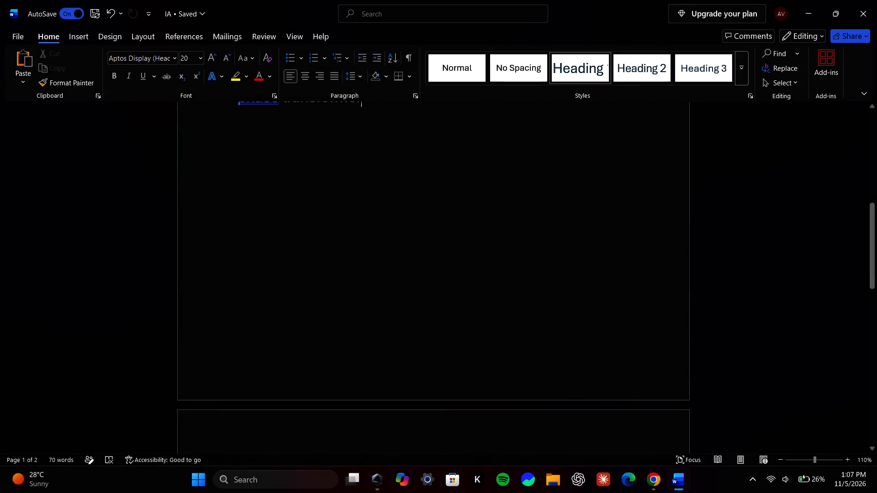
Add a question mark to the end of the single phase transformer heading and start a new line below it.
scroll(427, 319, up, 2)
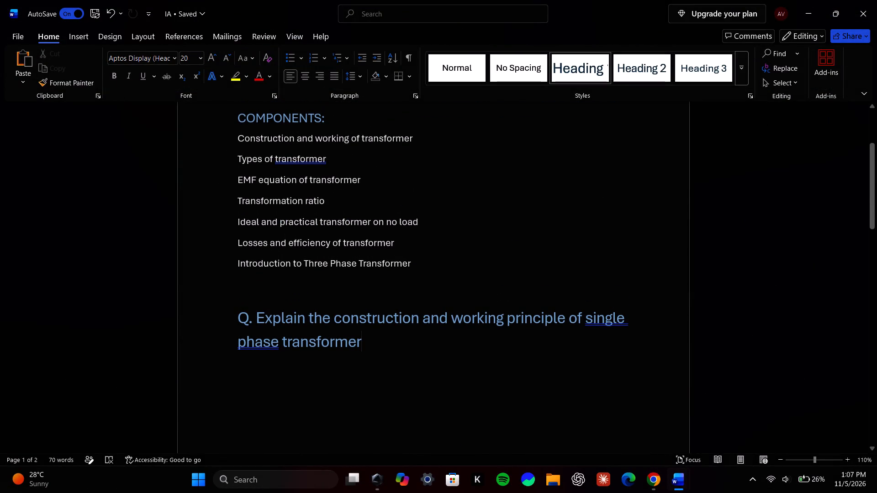
key(shift+question)
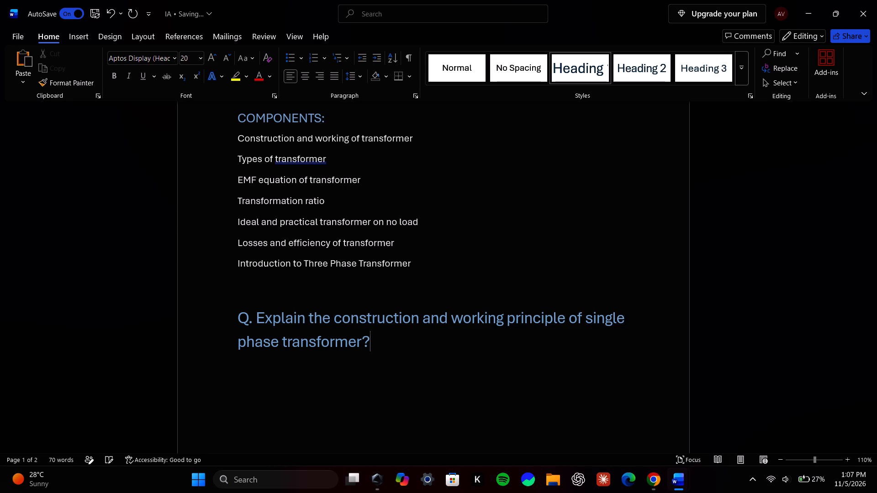
key(Return)
Delete the duplicate single phase transformer question and the blank lines above it below the construction diagram on page 2.
scroll(369, 360, down, 3)
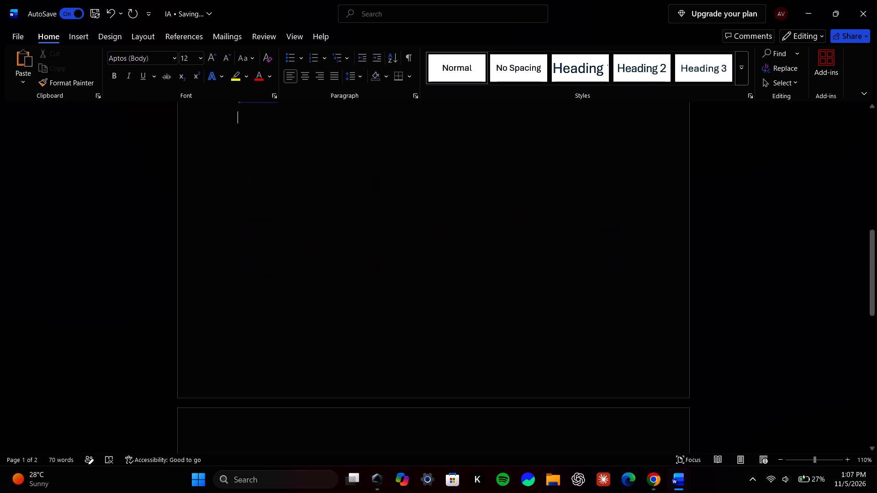
scroll(369, 360, down, 6)
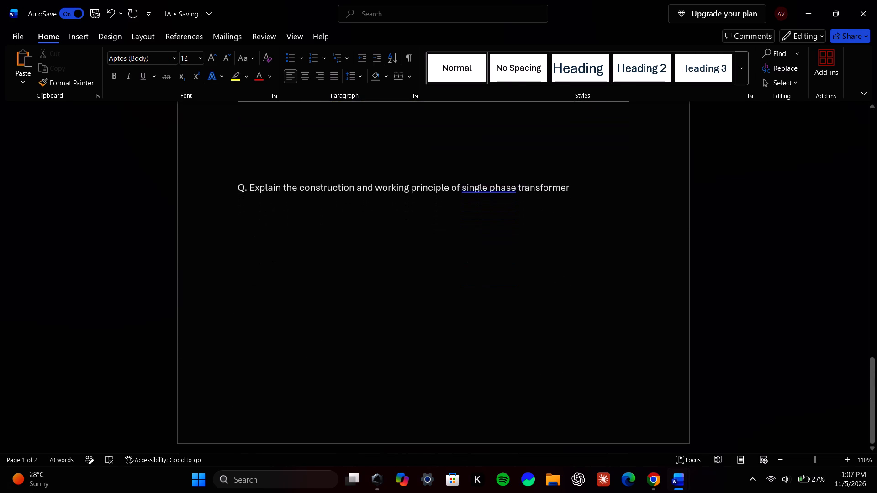
click(598, 196)
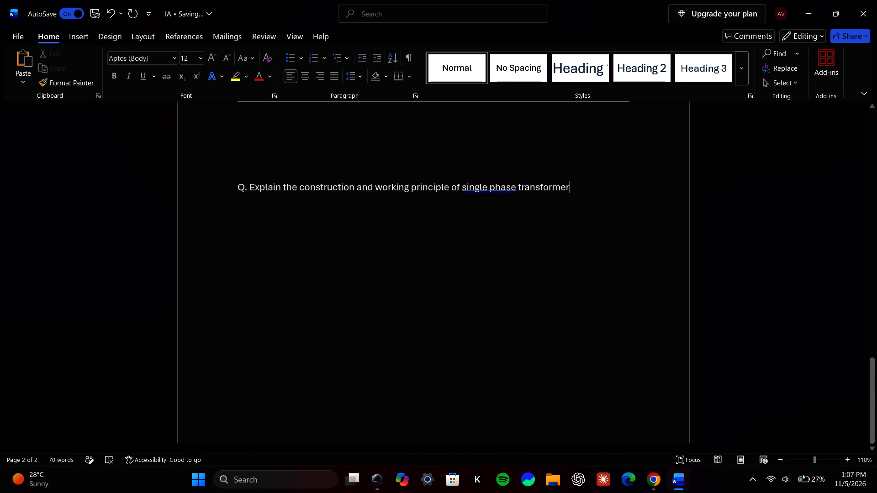
key(BackSpace)
key(BackSpace)
key(BackSpace)
key(BackSpace)
key(BackSpace)
key(BackSpace)
key(BackSpace)
key(BackSpace)
key(BackSpace)
key(BackSpace)
key(BackSpace)
key(BackSpace)
key(BackSpace)
key(BackSpace)
key(BackSpace)
key(BackSpace)
key(BackSpace)
key(BackSpace)
key(BackSpace)
key(BackSpace)
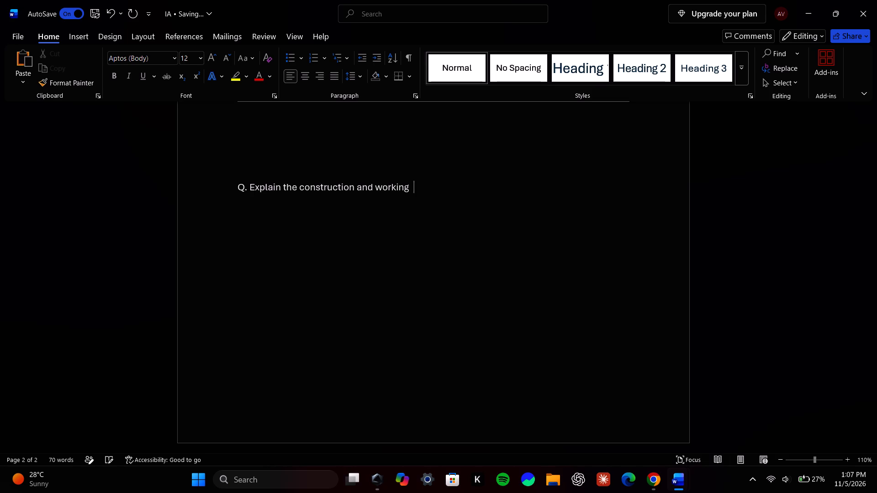
key(BackSpace)
key(BackSpace)
key(BackSpace)
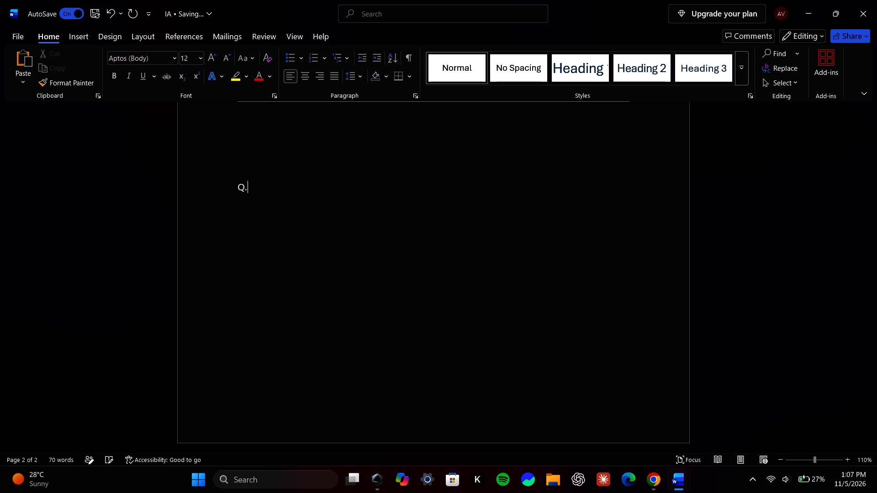
key(BackSpace)
key(BackSpace)
key(BackSpace)
key(BackSpace)
key(BackSpace)
Check the layout of the diagram, the component list and the question heading across both pages.
scroll(598, 196, up, 2)
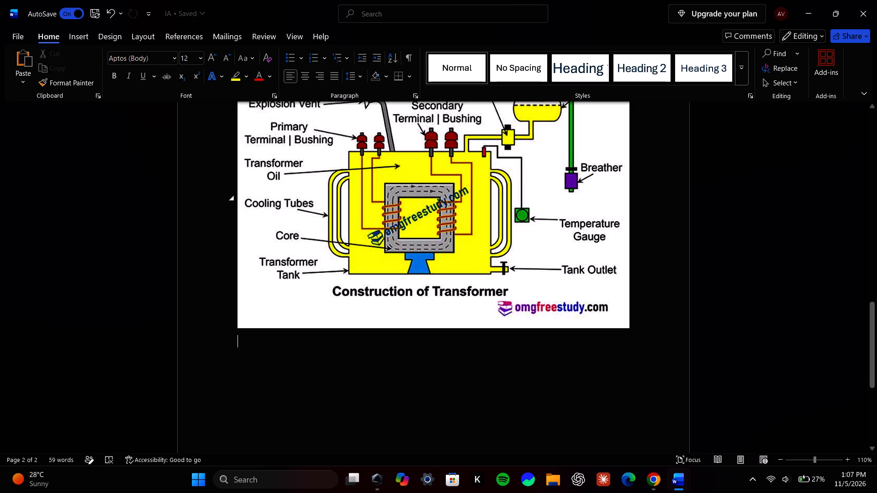
scroll(598, 196, up, 2)
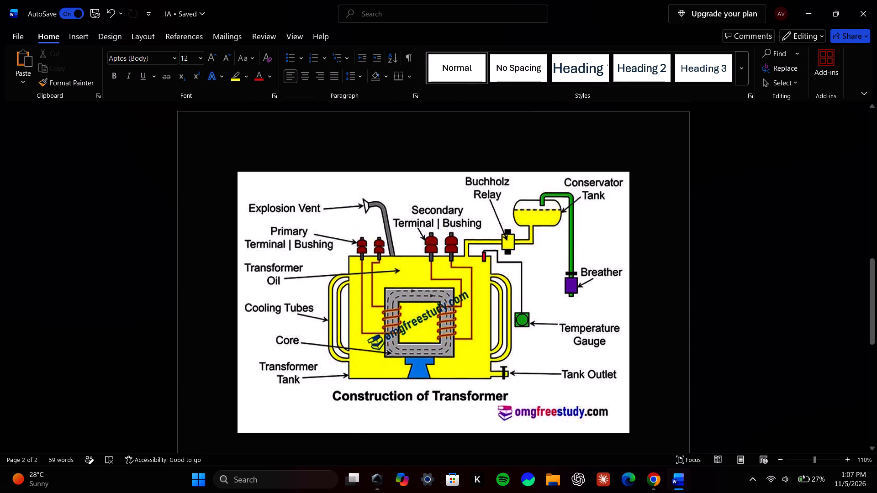
scroll(598, 196, up, 3)
scroll(598, 196, down, 1)
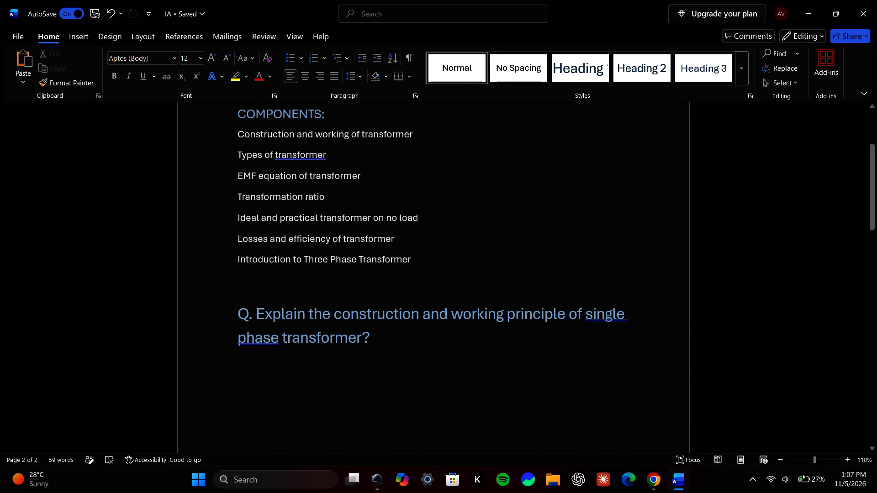
scroll(575, 312, down, 1)
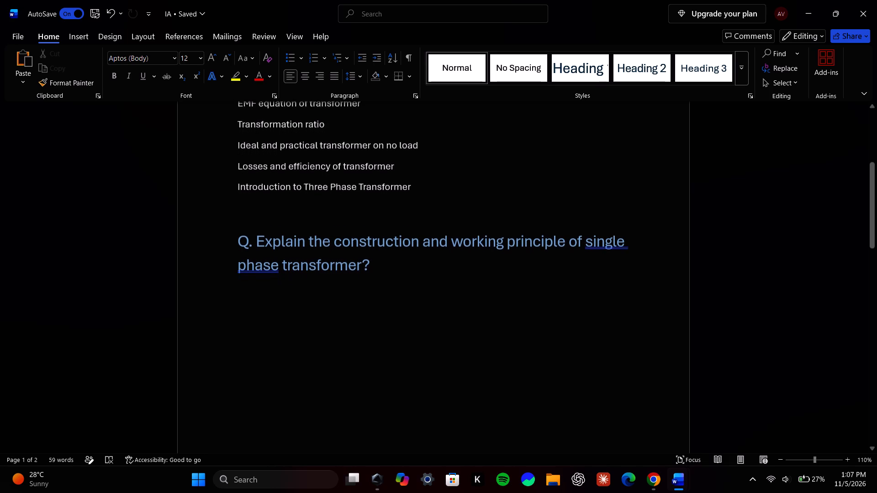
scroll(575, 312, down, 2)
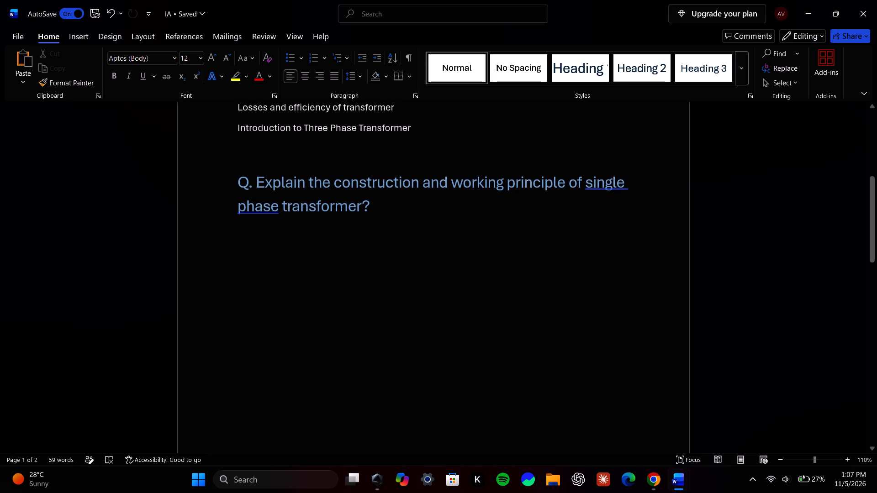
scroll(575, 312, down, 3)
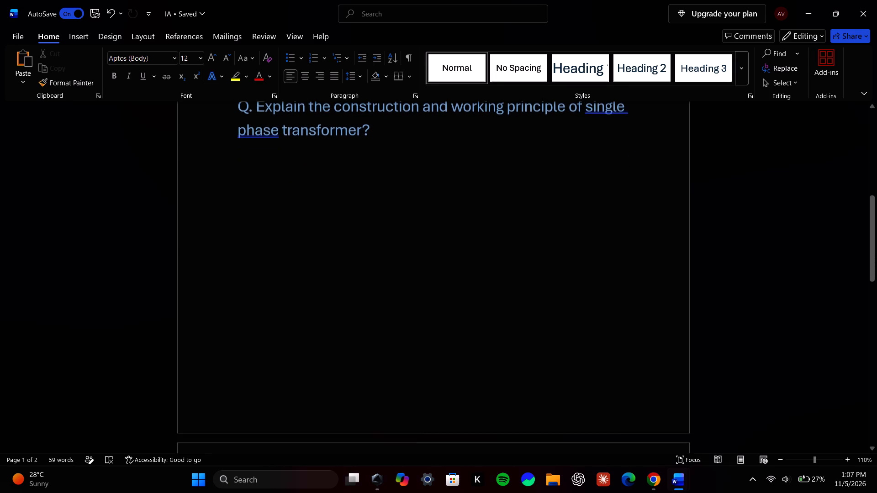
Add the line "Different parts of transformer" below the construction diagram on page 2, leaving a blank line between them.
scroll(575, 312, down, 4)
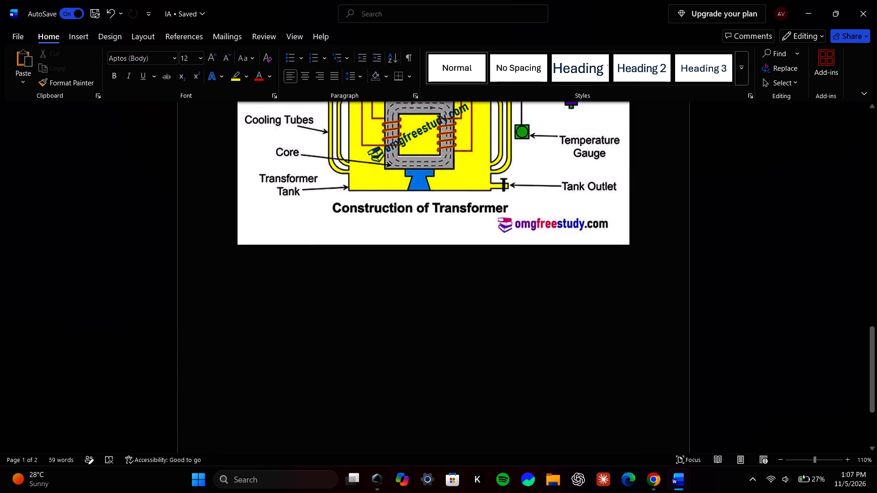
click(478, 279)
key(Return)
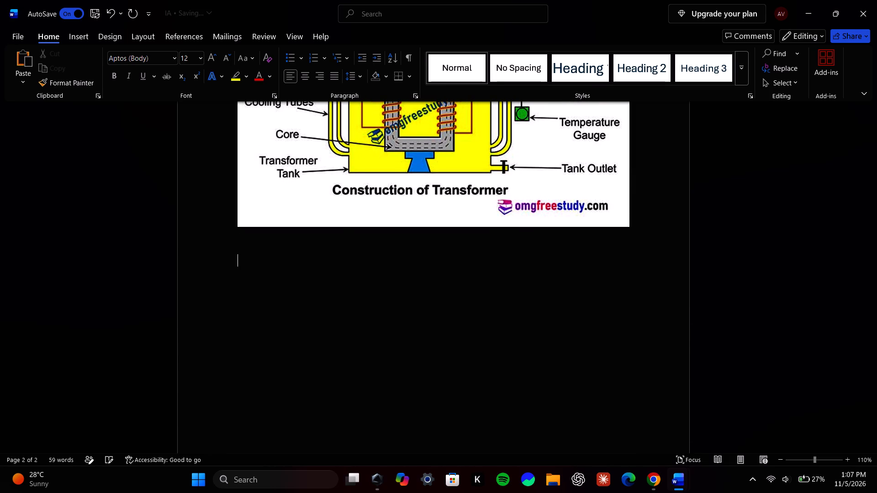
text(Diff)
text(erent)
key(space)
text(partsv)
key(space)
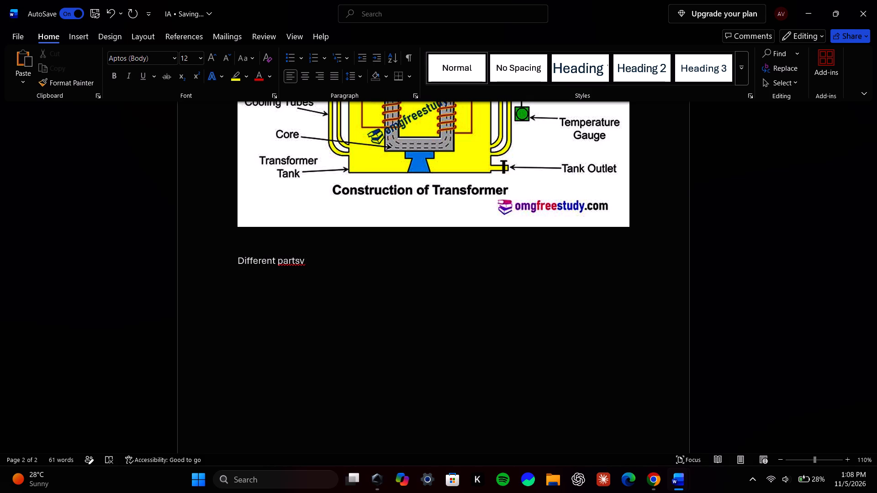
key(BackSpace)
key(BackSpace)
key(space)
text(of)
key(space)
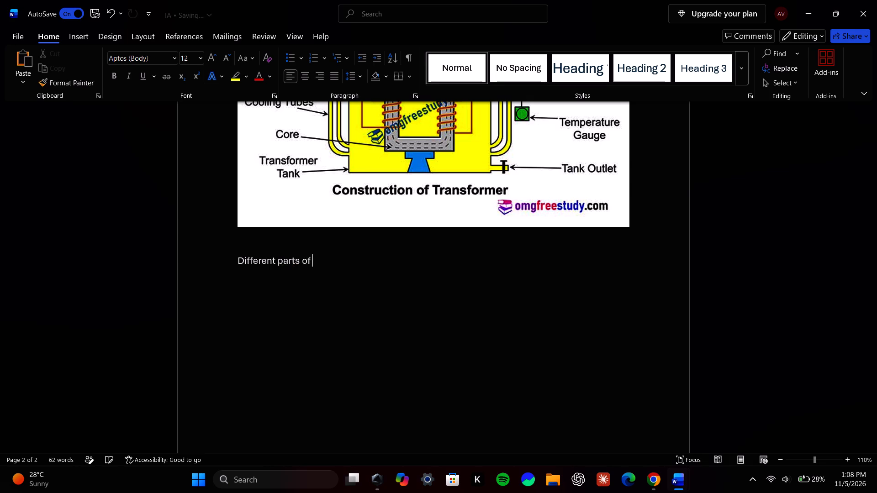
text(transf)
key(o)
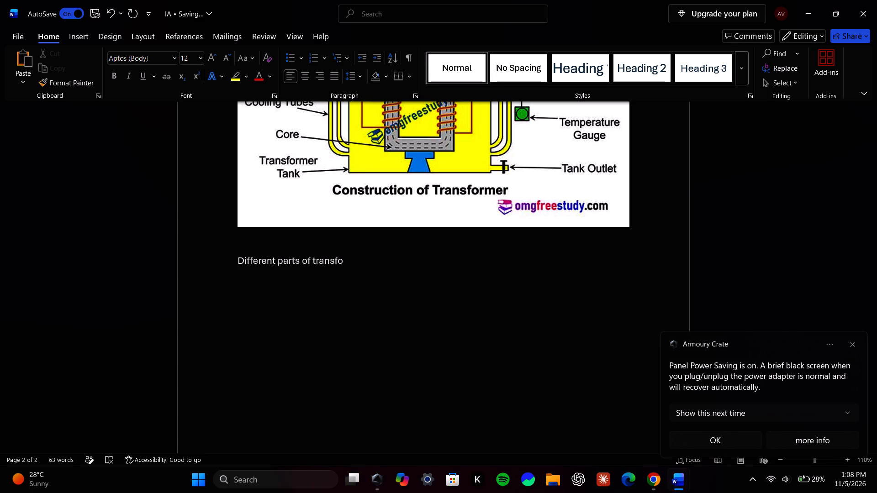
text(rmw)
key(BackSpace)
text(er)
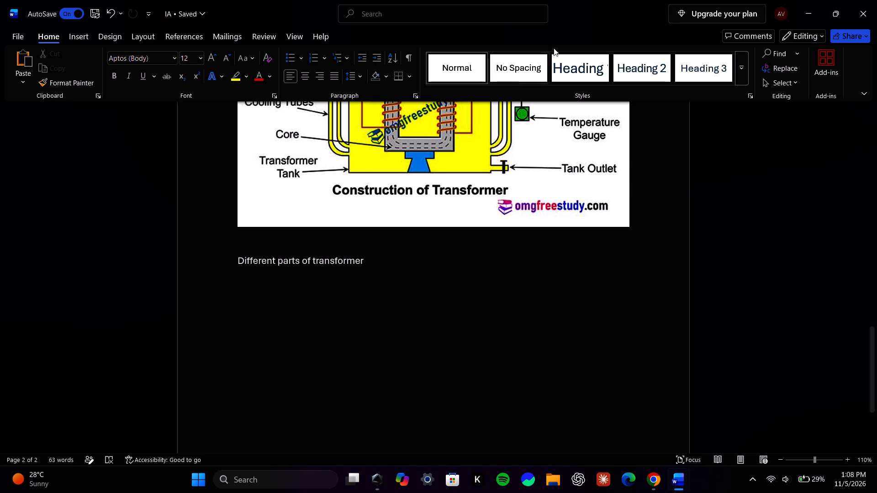
Apply the Heading 1 style to "Different parts of transformer" and start a new line below it.
click(585, 59)
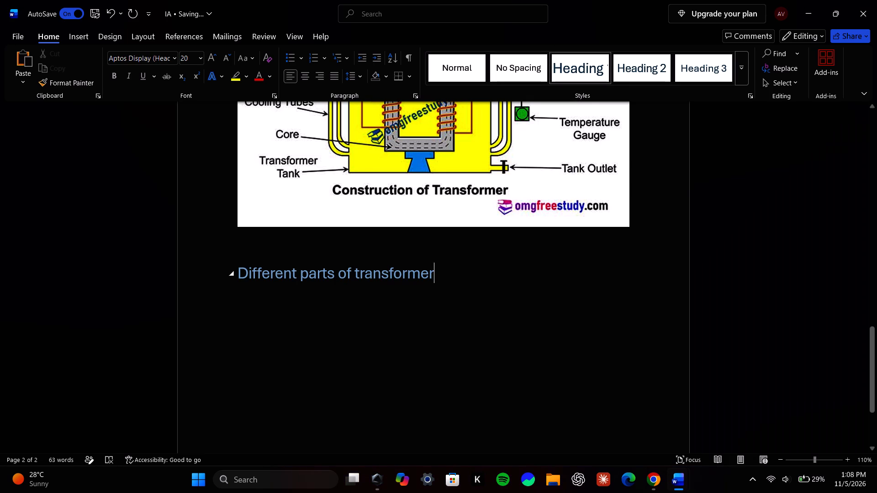
key(Return)
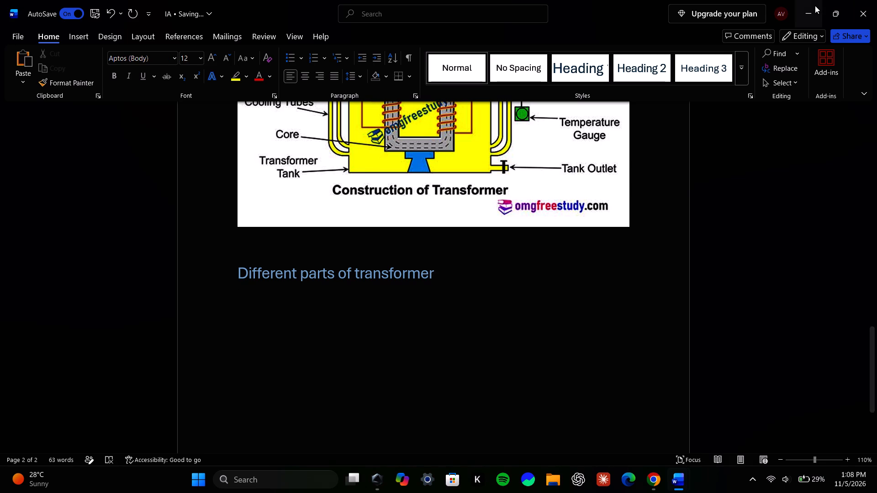
Switch to the science evs document and look through its circular economy, e-waste and monitoring notes.
click(804, 1)
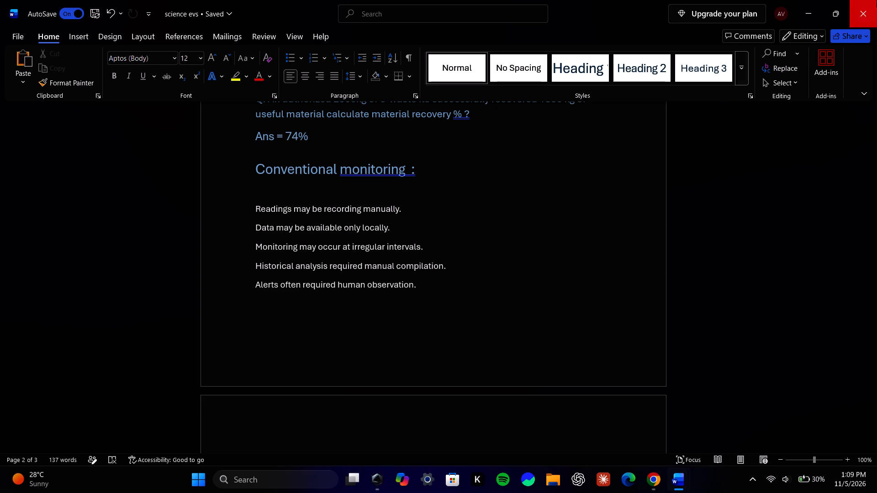
scroll(408, 266, down, 1)
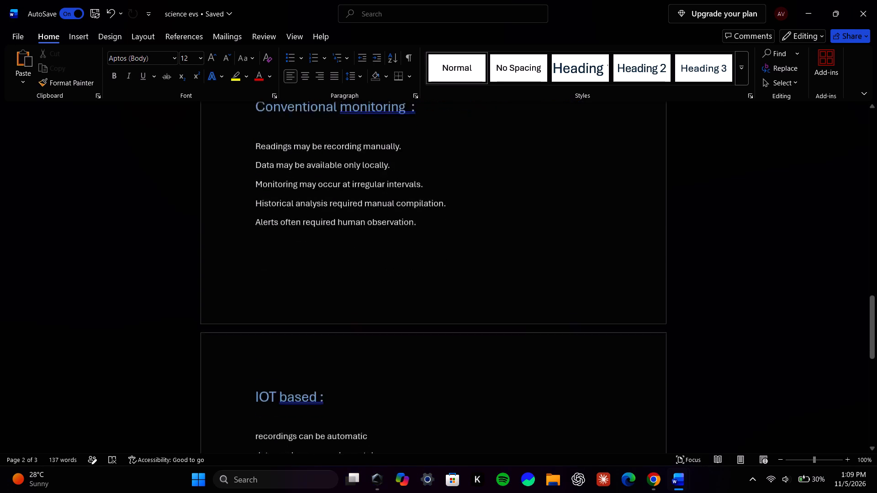
scroll(408, 266, down, 4)
scroll(408, 266, up, 7)
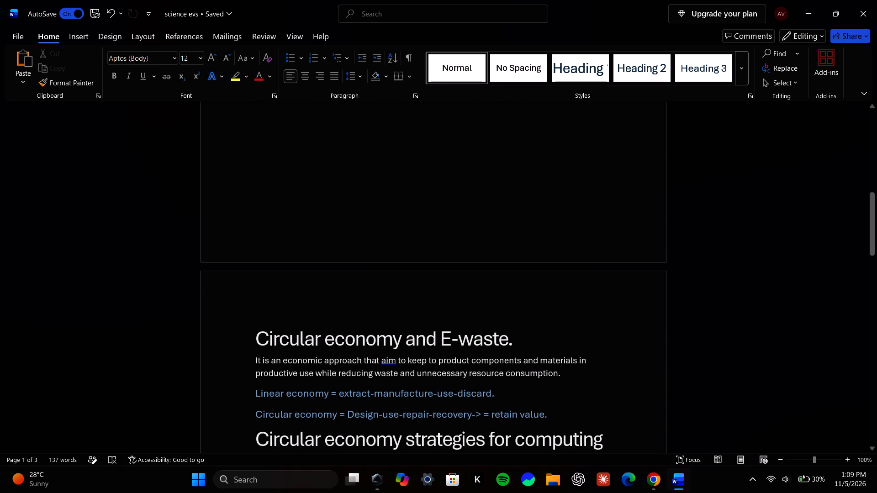
scroll(408, 266, down, 2)
scroll(408, 266, up, 2)
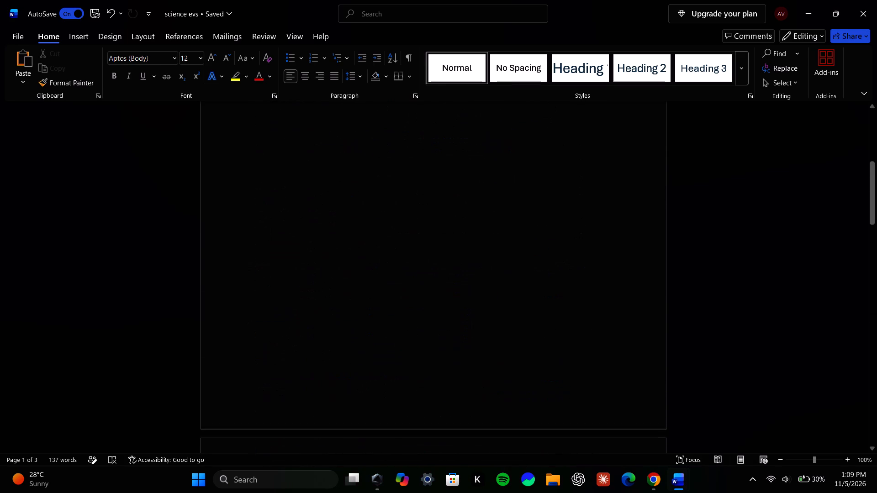
scroll(408, 266, up, 5)
scroll(408, 266, down, 8)
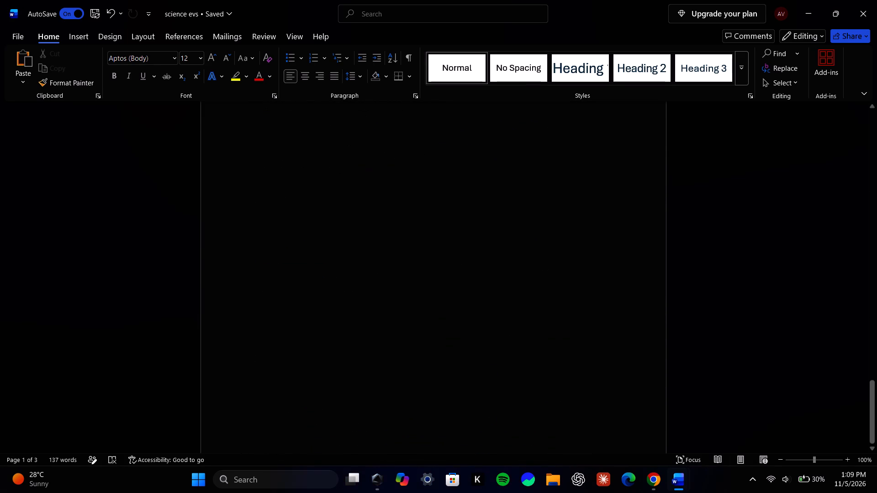
scroll(408, 266, down, 4)
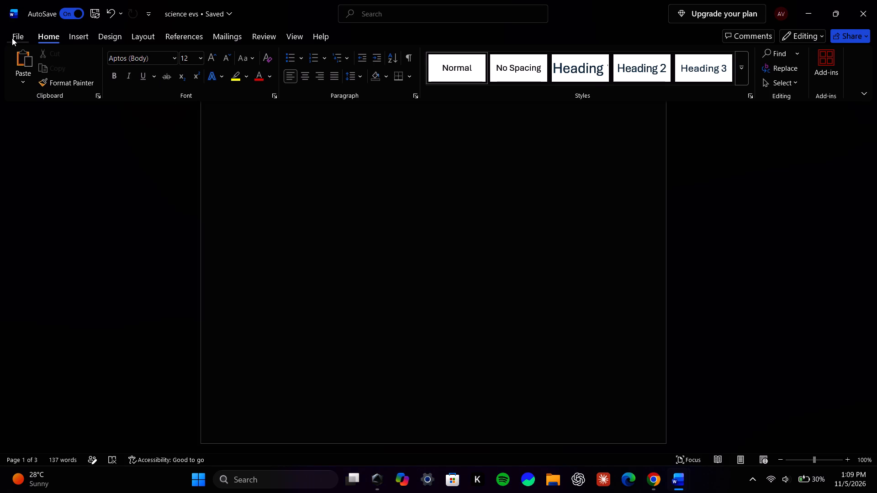
click(12, 38)
click(203, 278)
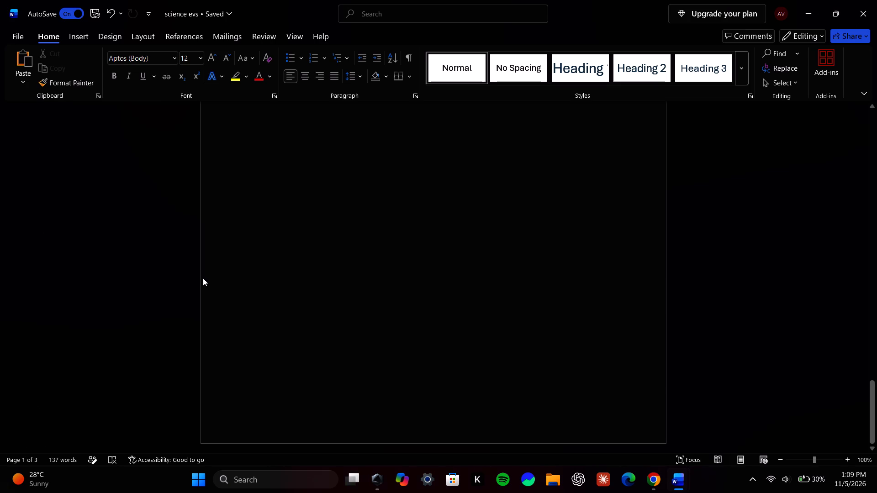
scroll(307, 259, up, 8)
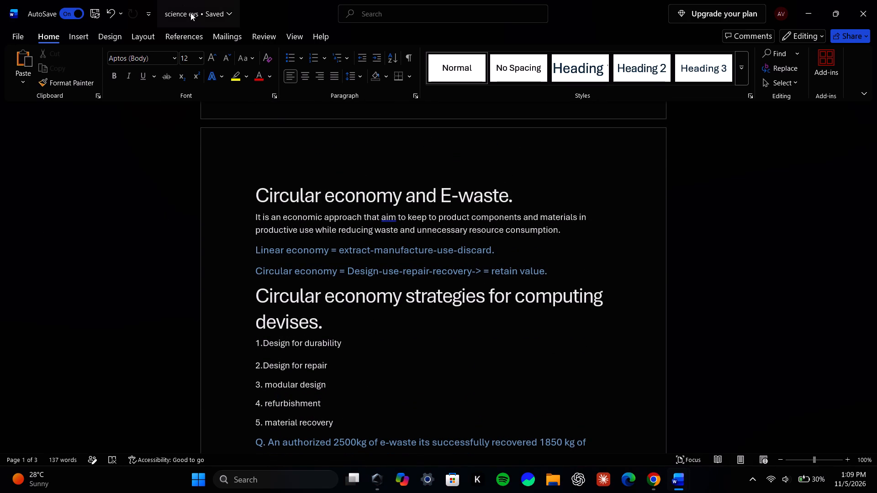
Check the science evs document's file name and save location details.
click(219, 12)
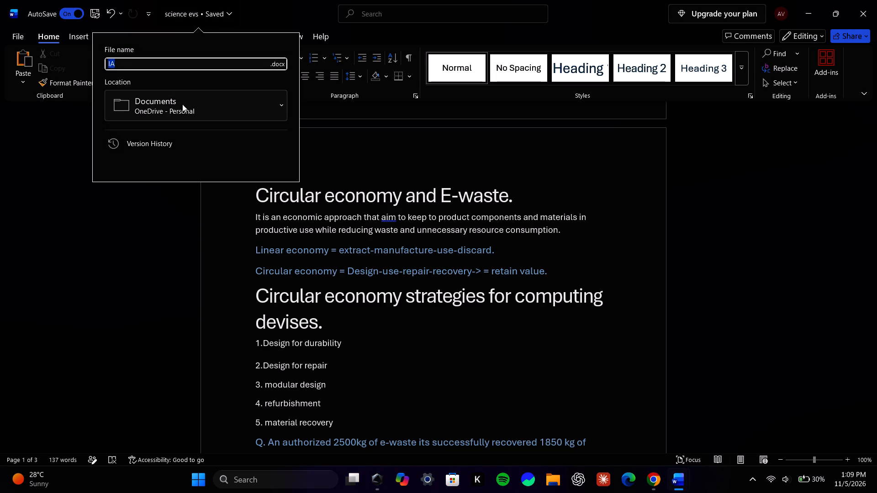
click(0, 203)
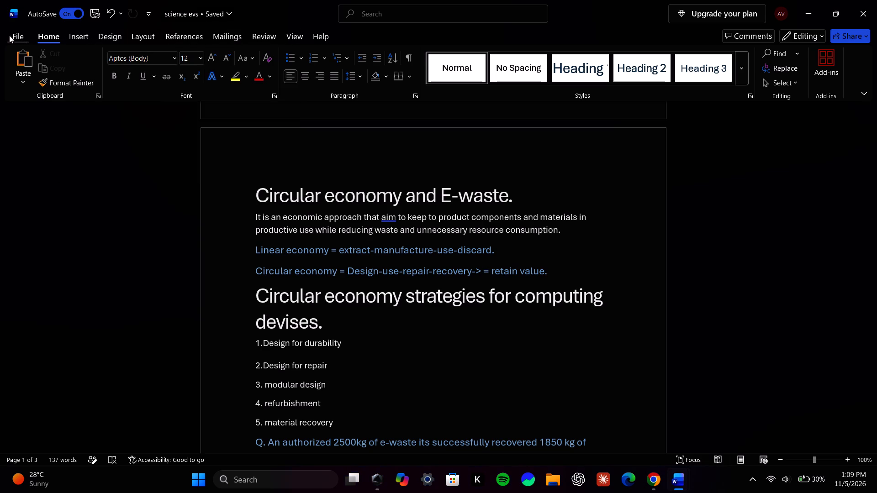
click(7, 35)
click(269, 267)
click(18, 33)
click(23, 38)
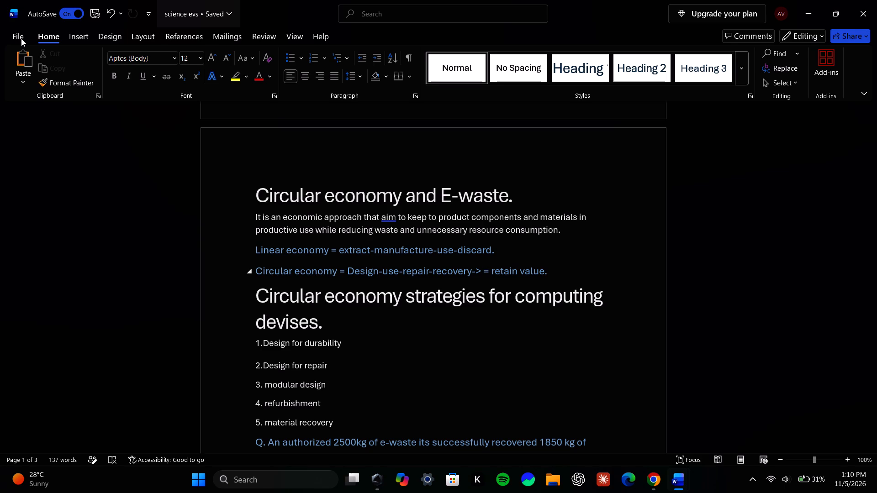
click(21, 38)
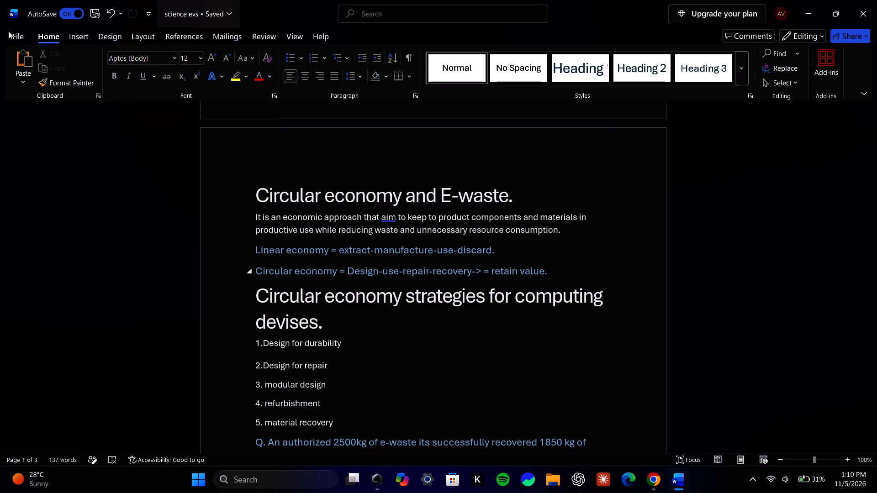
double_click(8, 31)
Close the science evs document.
click(876, 0)
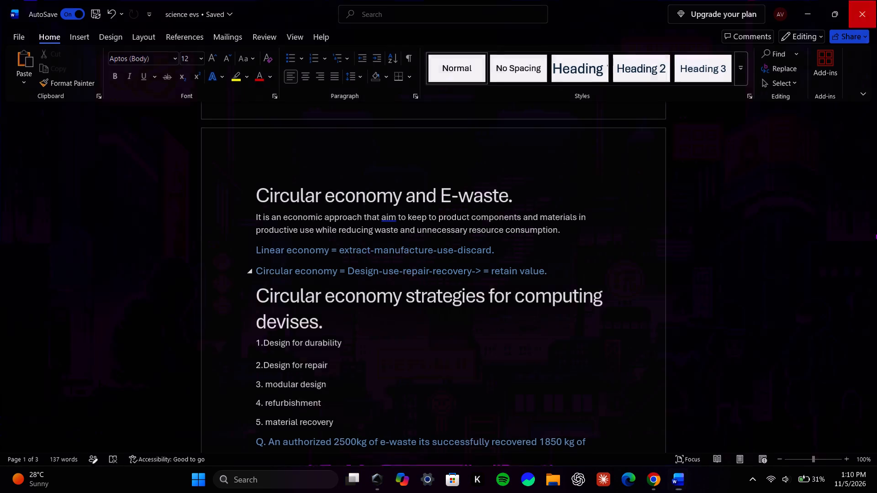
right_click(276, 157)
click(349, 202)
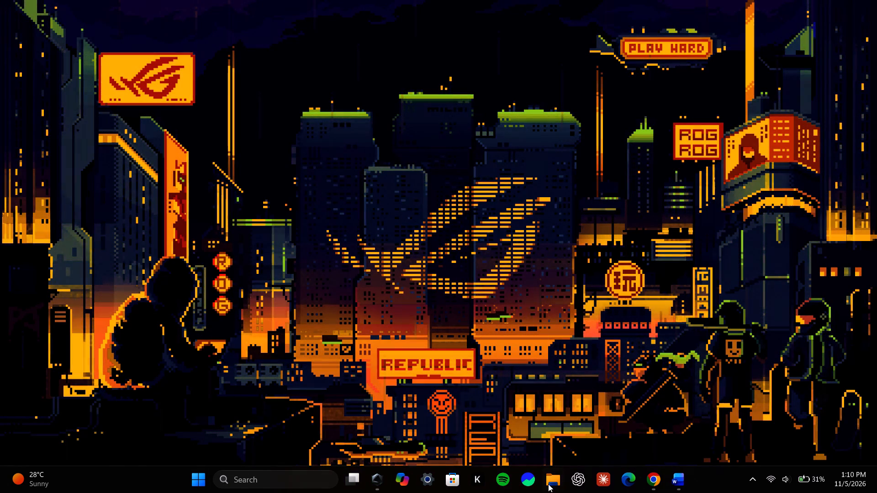
Return to the IA document at the blank line below the "Different parts of transformer" heading on page 2.
click(671, 490)
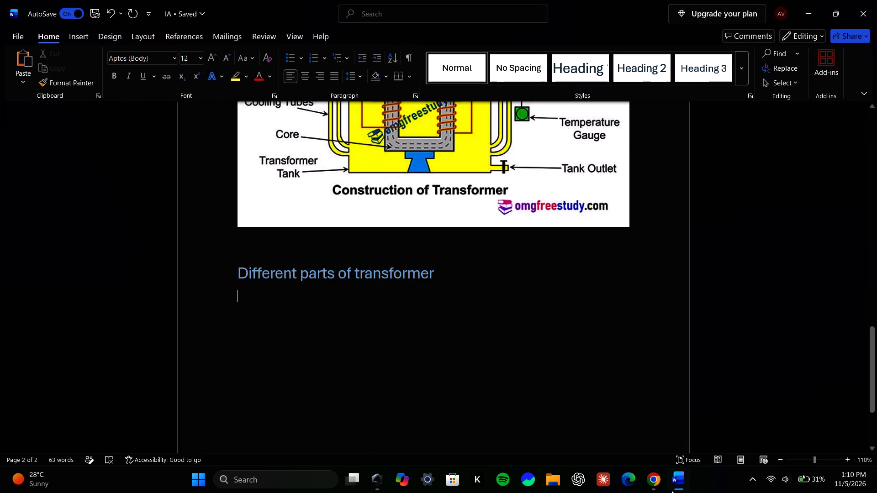
scroll(420, 368, down, 1)
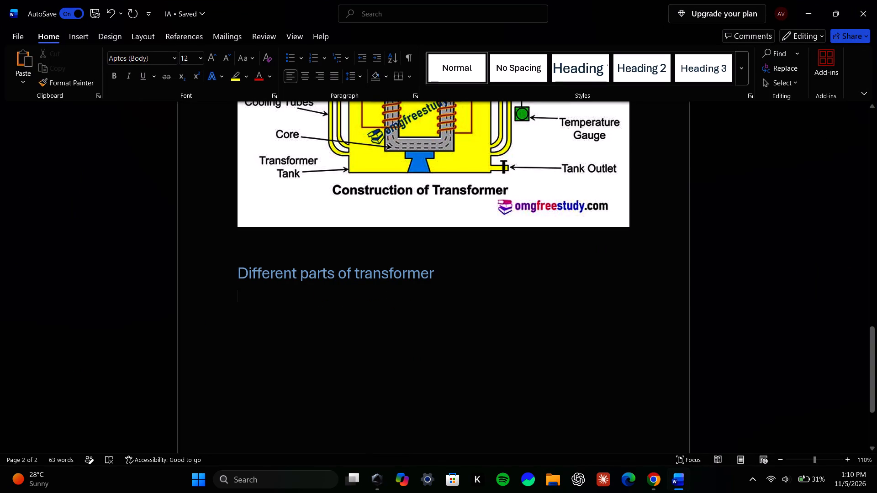
Minimize the IA document to the desktop and search the computer for the WhatsApp app with "whats".
scroll(484, 263, up, 1)
click(814, 0)
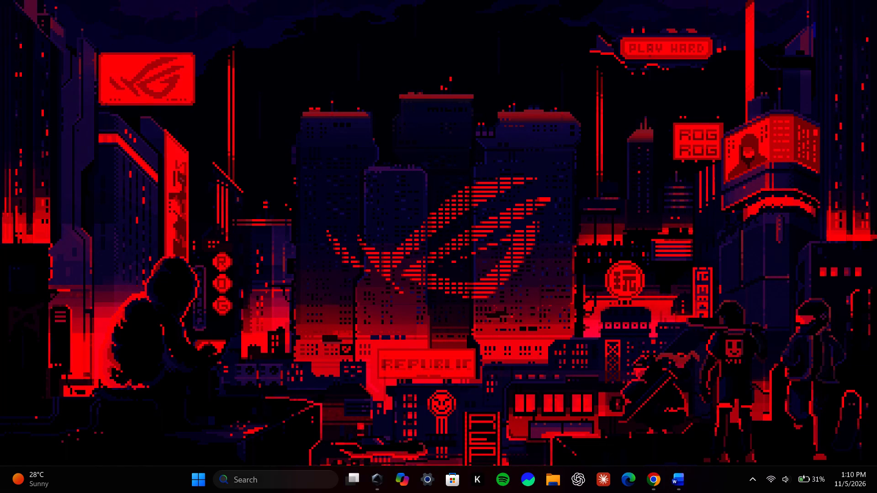
click(246, 484)
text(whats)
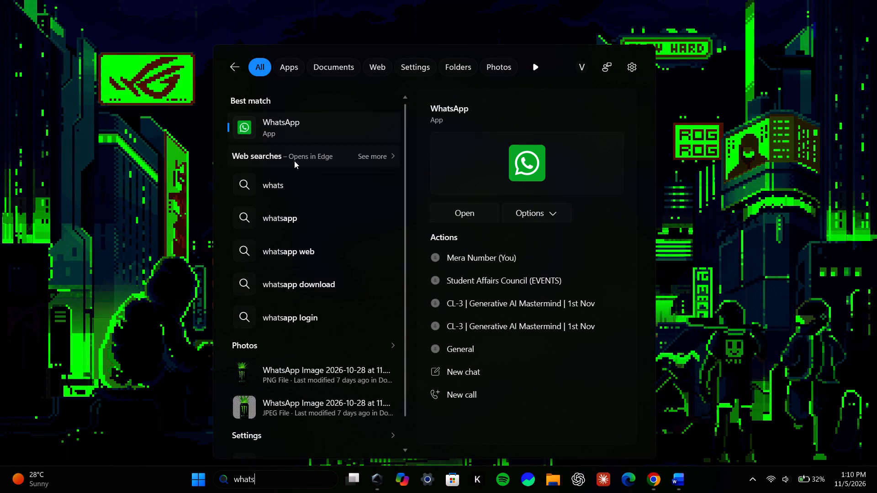
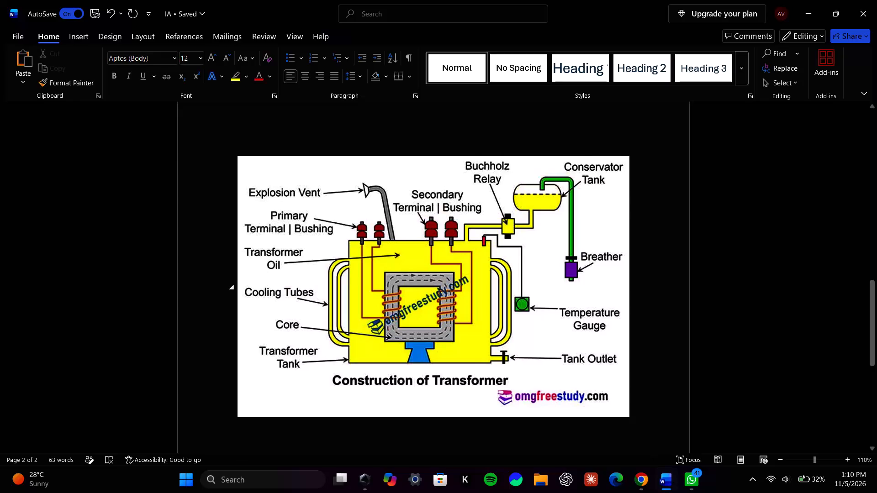
Paste the copied question "Q. Explain the construction and working principle of single phase transformer" below the "Different parts of transformer" heading.
scroll(486, 336, down, 4)
key(ctrl+v)
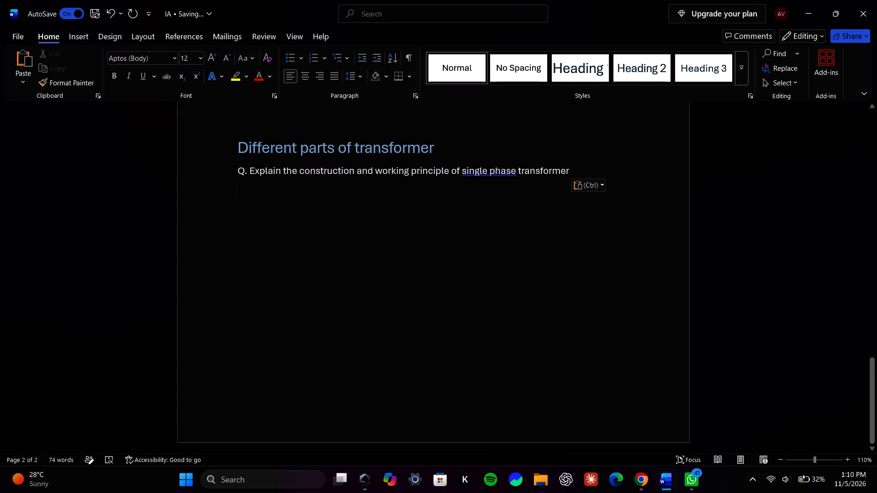
click(586, 171)
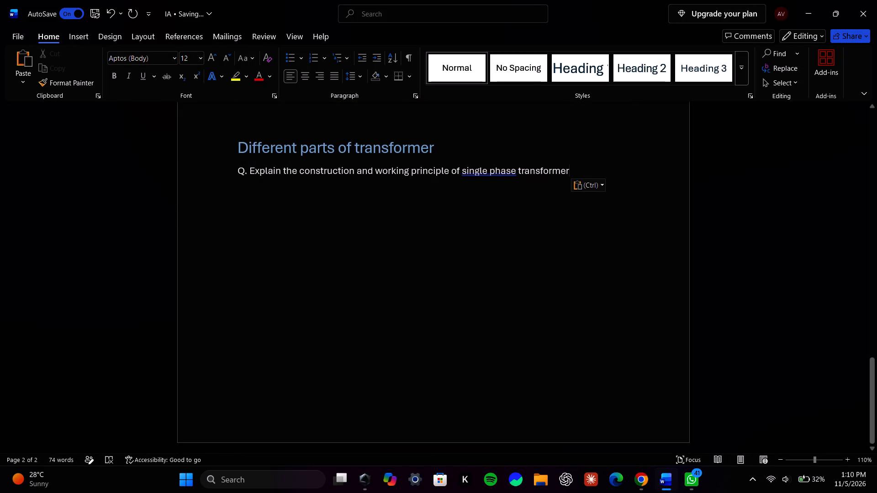
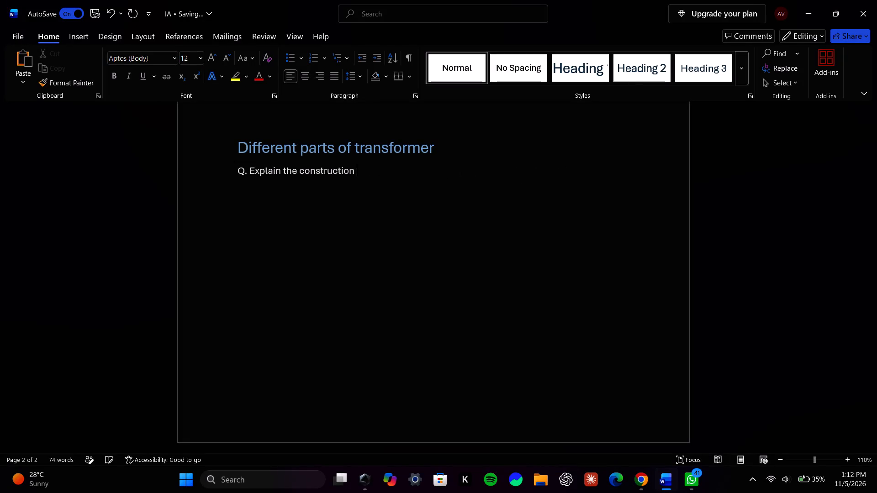
Delete the question text "Q. Explain the construction" beneath the "Different parts of transformer" heading, leaving a blank line.
key(BackSpace)
key(BackSpace)
key(BackSpace)
key(BackSpace)
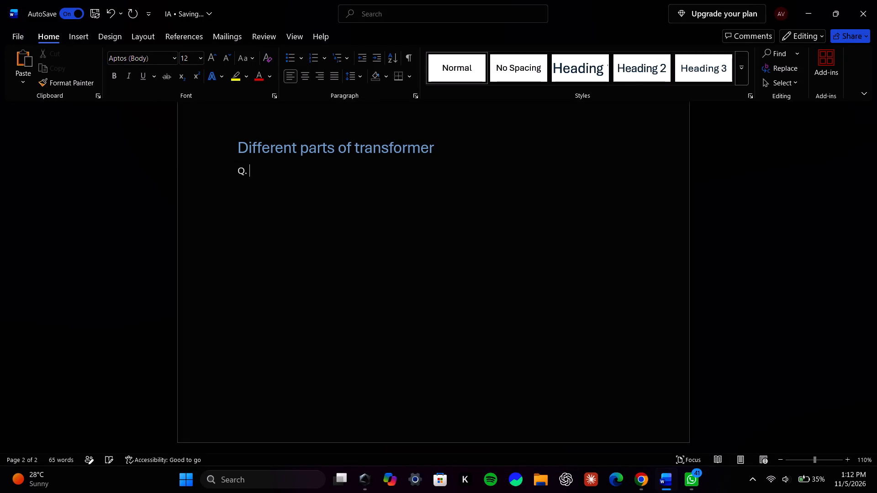
key(BackSpace)
key(BackSpace)
key(BackSpace)
scroll(578, 176, right, 1)
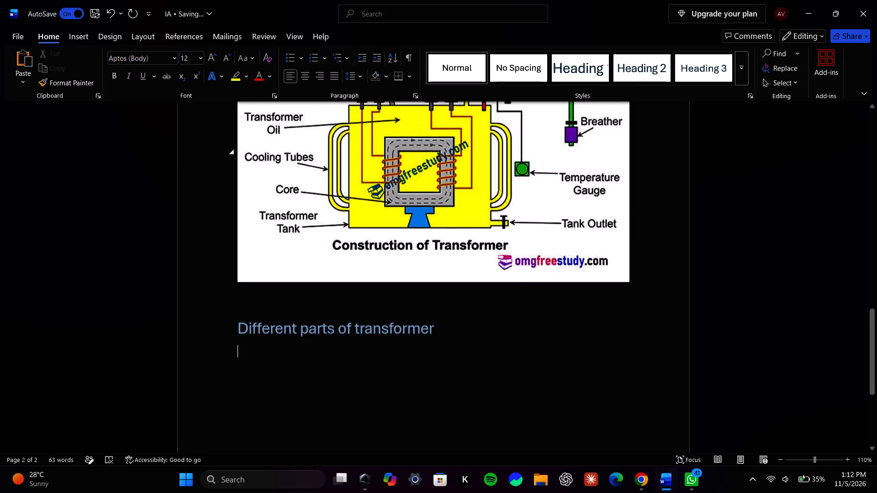
scroll(578, 176, right, 1)
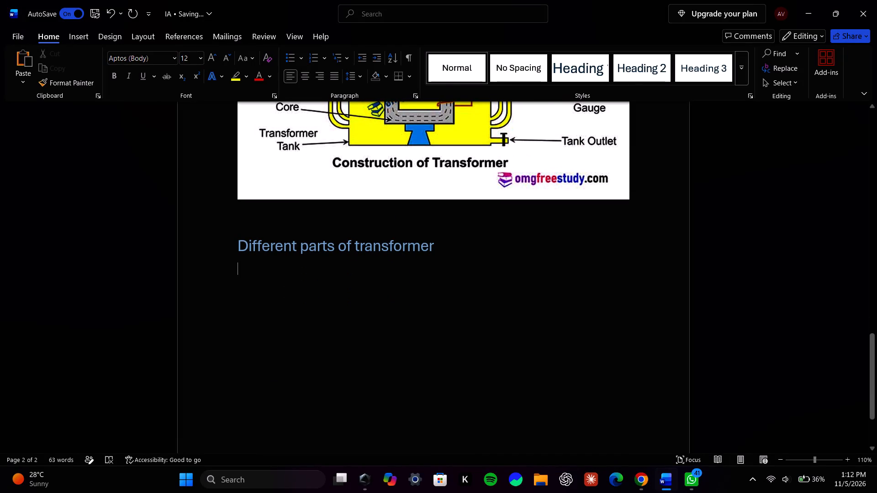
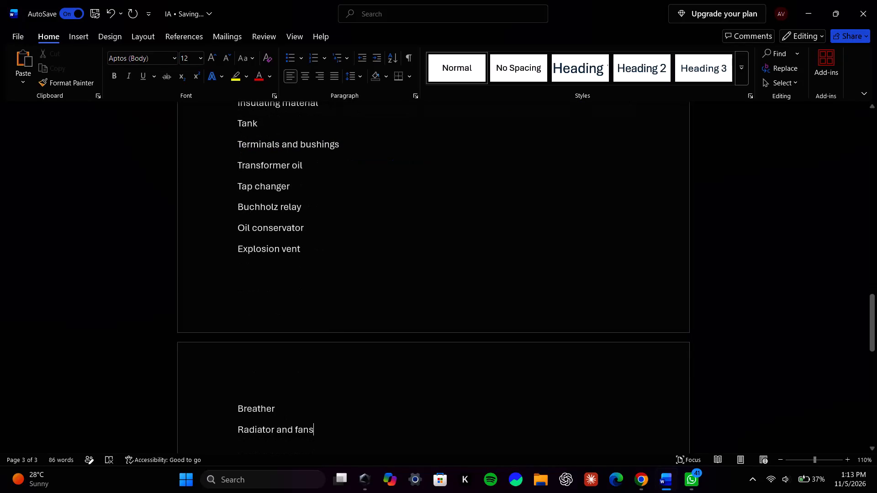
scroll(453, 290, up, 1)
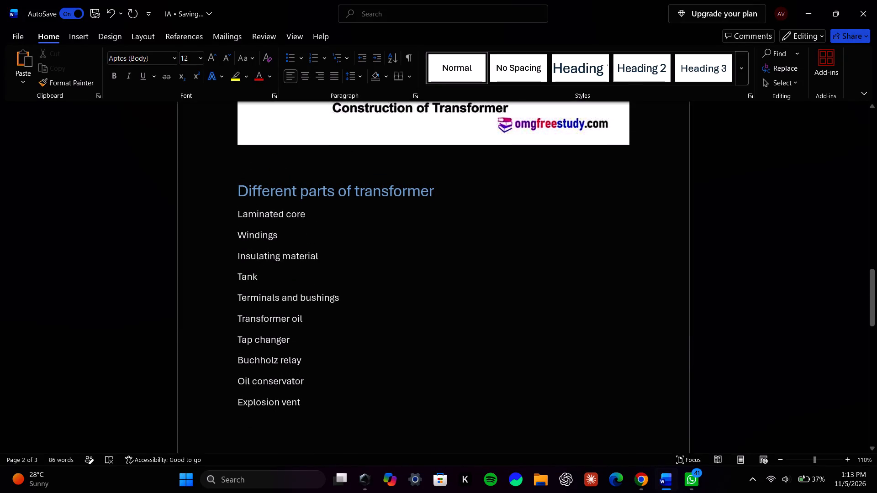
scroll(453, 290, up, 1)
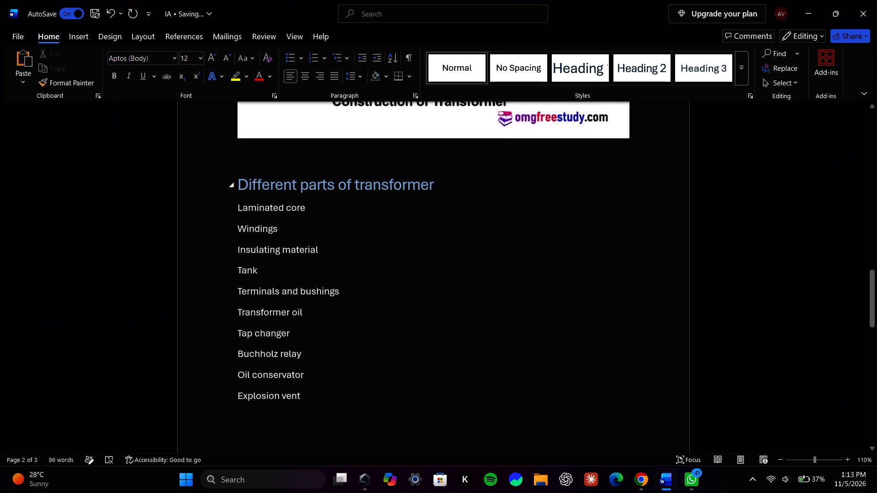
Delete the blank line between the transformer diagram and the "Different parts of transformer" heading.
click(264, 165)
key(BackSpace)
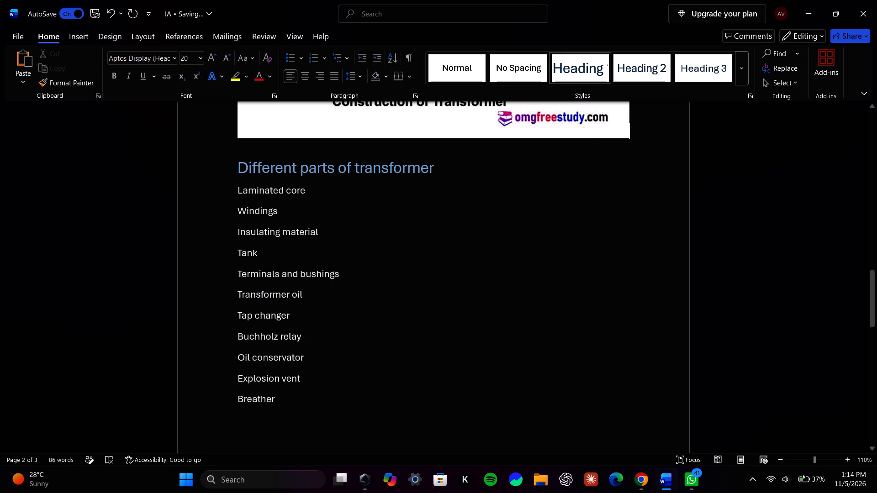
Add a colon to the end of the "Different parts of transformer" heading, keeping the list directly beneath it.
click(444, 168)
key(shift+colon)
key(Return)
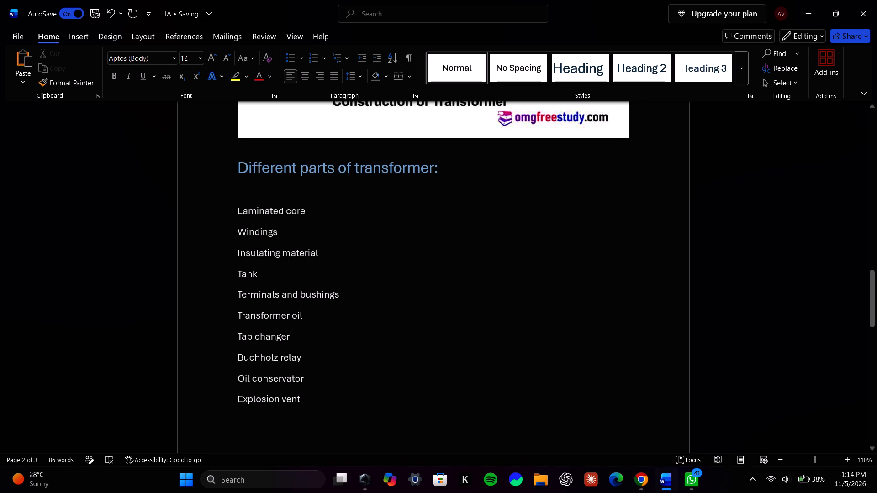
key(BackSpace)
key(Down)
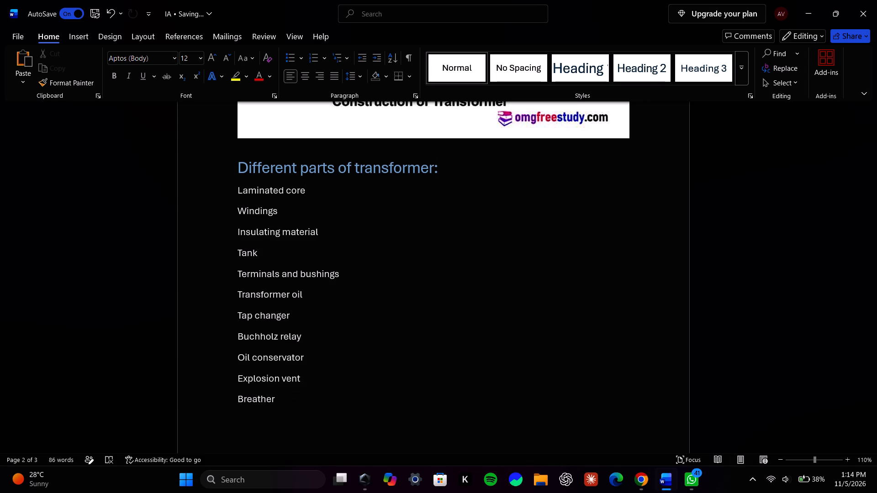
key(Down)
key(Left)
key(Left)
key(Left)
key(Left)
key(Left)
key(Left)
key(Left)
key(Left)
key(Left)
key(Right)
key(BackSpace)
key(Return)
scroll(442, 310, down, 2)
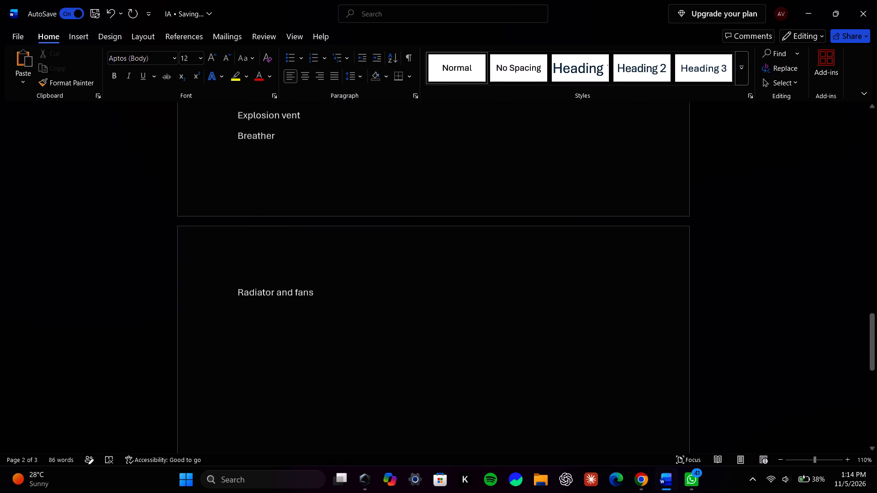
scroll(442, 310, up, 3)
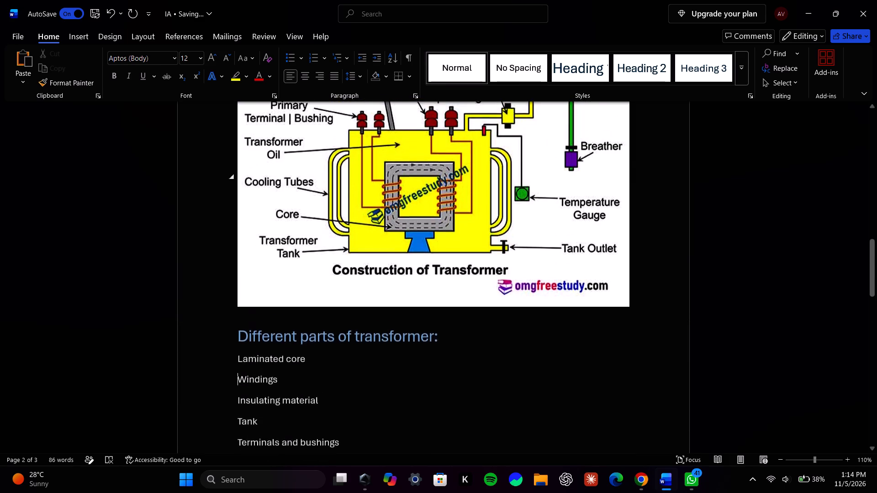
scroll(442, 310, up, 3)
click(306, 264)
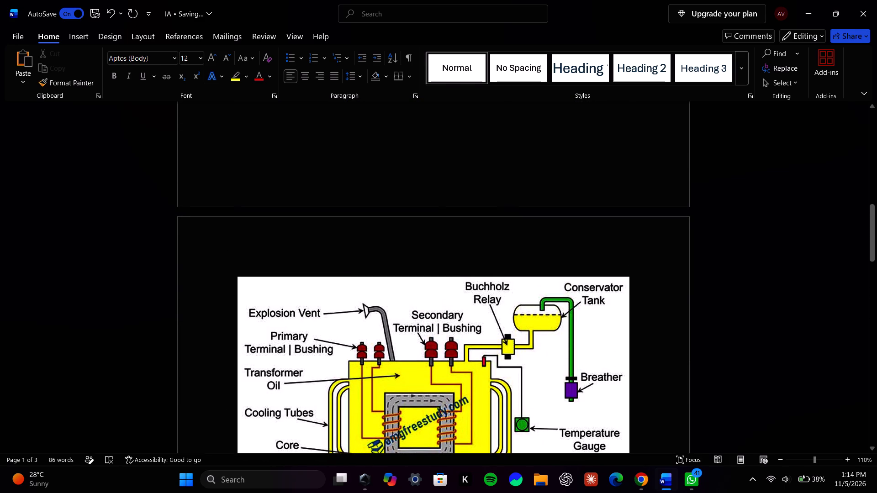
Add the Heading 1 line "LAMINATED CORE:" below "Radiator and fans" on page 3, with an empty body line under it.
scroll(467, 283, down, 2)
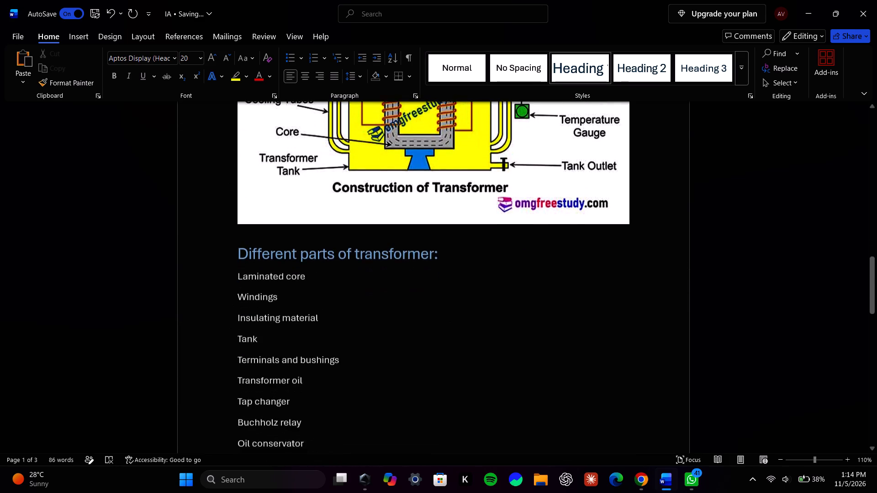
scroll(467, 283, down, 3)
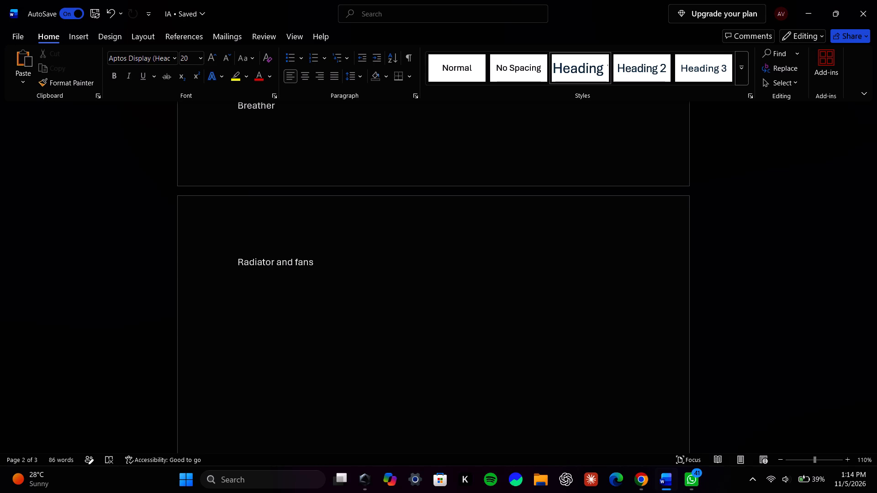
click(423, 342)
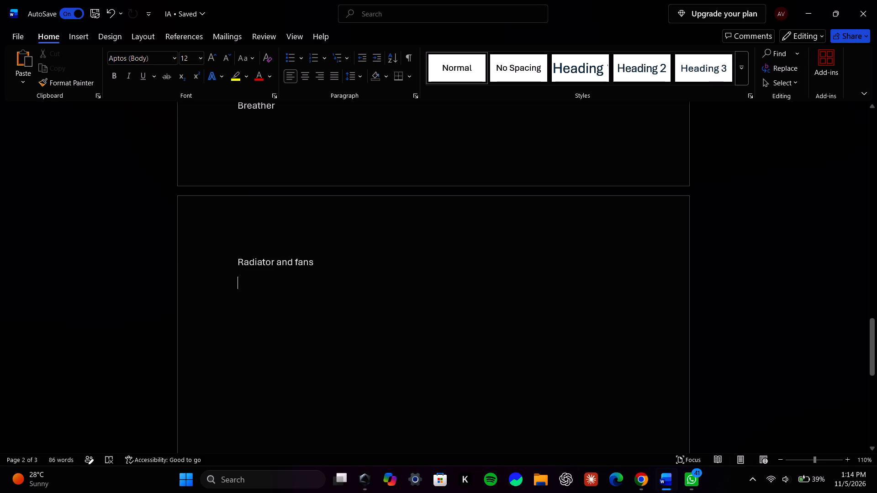
click(584, 67)
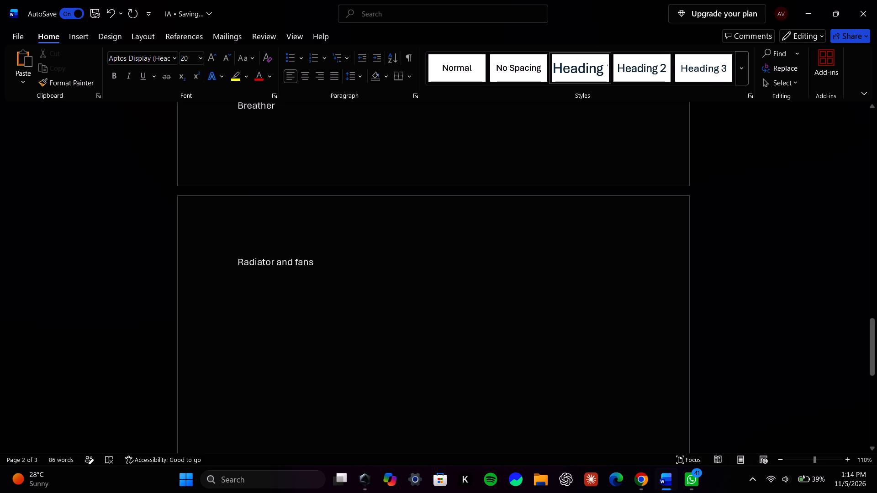
text(LAMINATED CORE)
key(shift+colon)
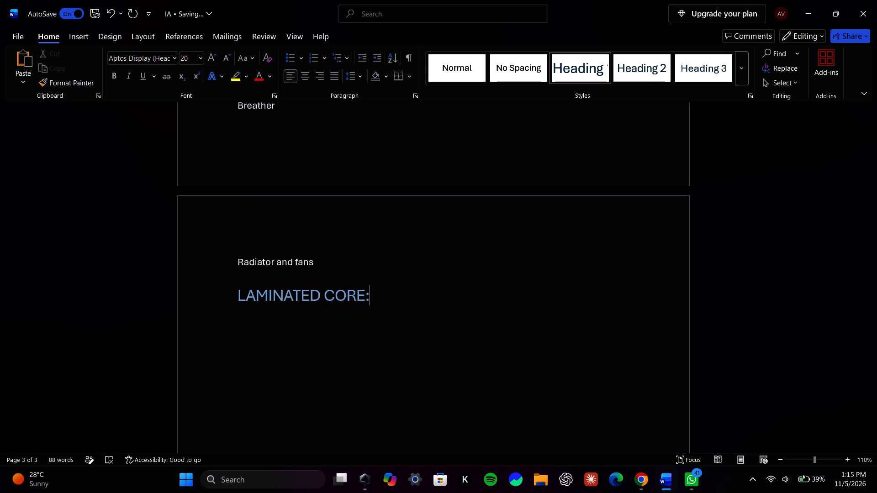
key(Return)
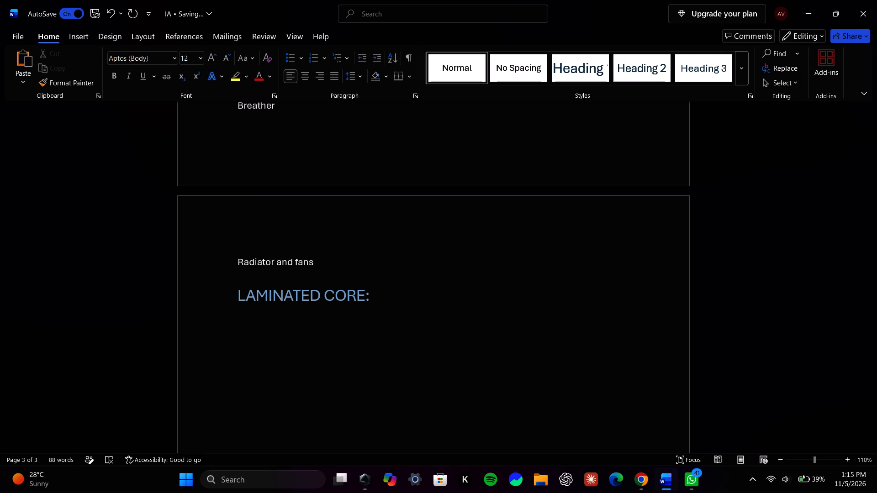
right_click(528, 150)
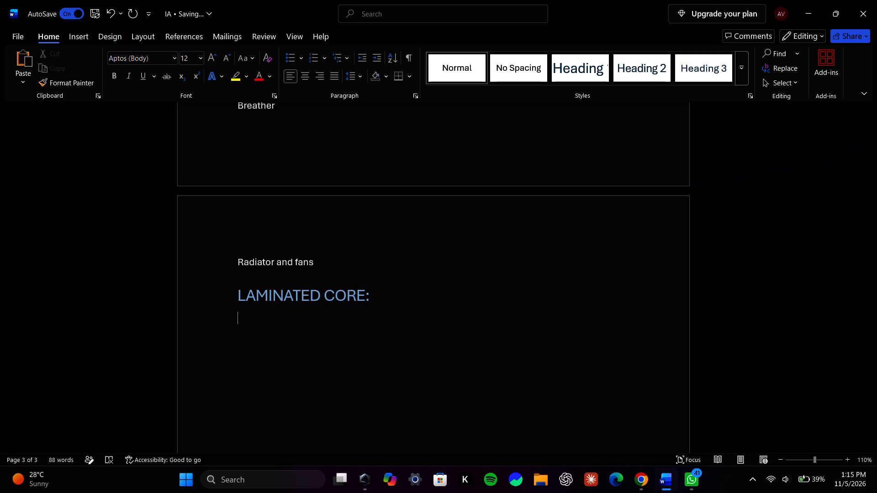
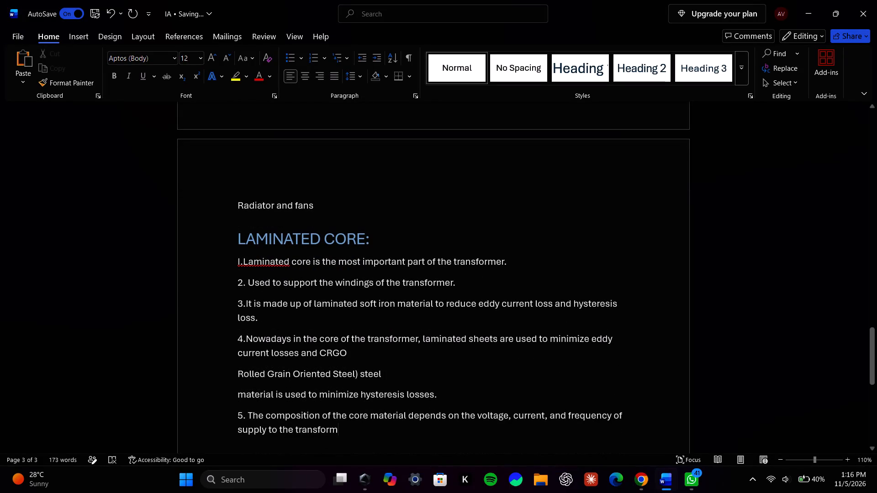
Replace the letter "I" numbering the first point under "LAMINATED CORE:" with the number 1.
click(239, 262)
key(BackSpace)
key(1)
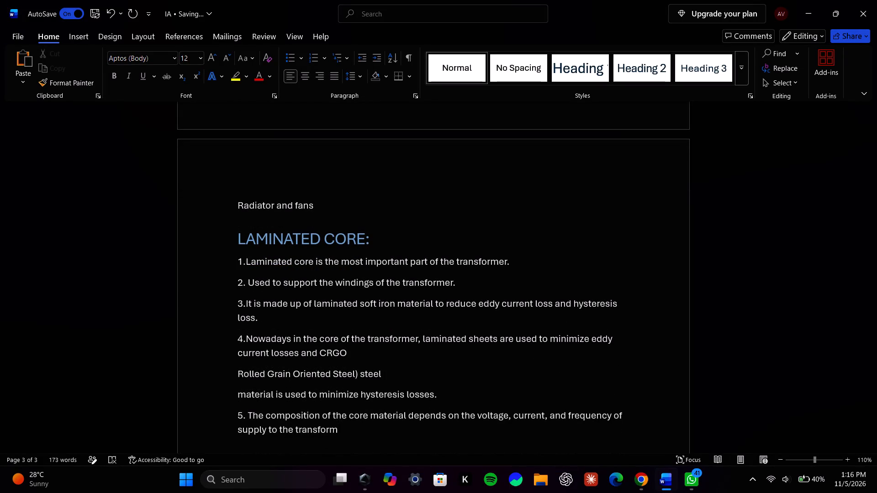
Review the notes from the "TRANSFORMER" title through to the end of the laminated core section.
scroll(487, 326, down, 1)
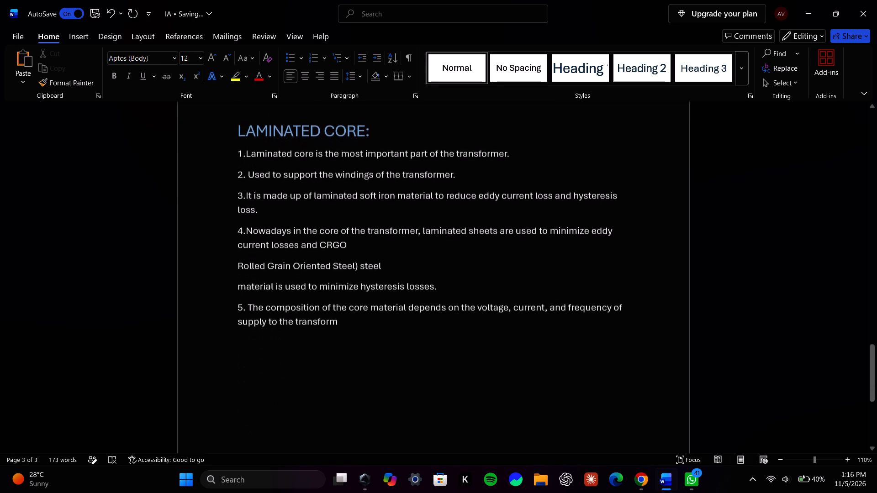
scroll(487, 326, down, 1)
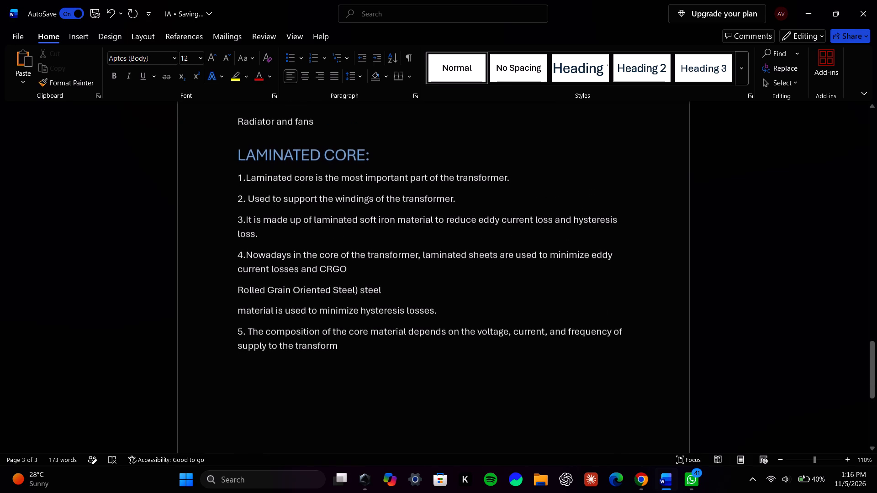
scroll(487, 326, down, 1)
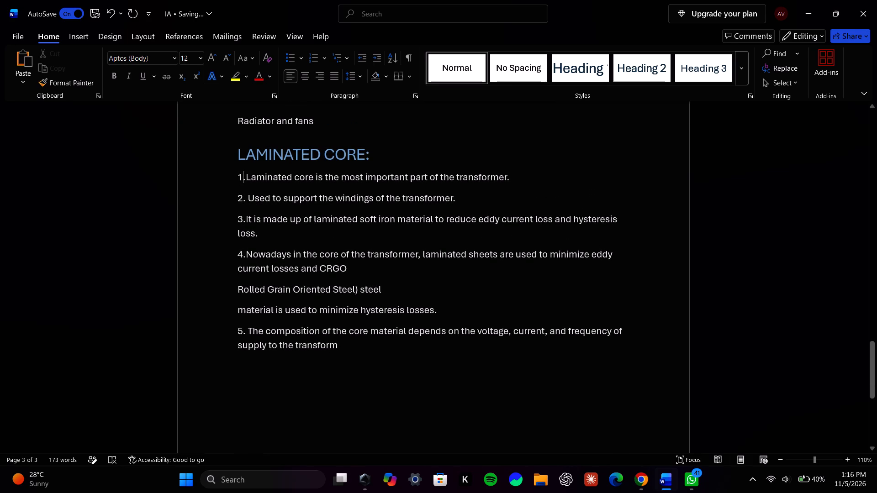
scroll(505, 296, up, 7)
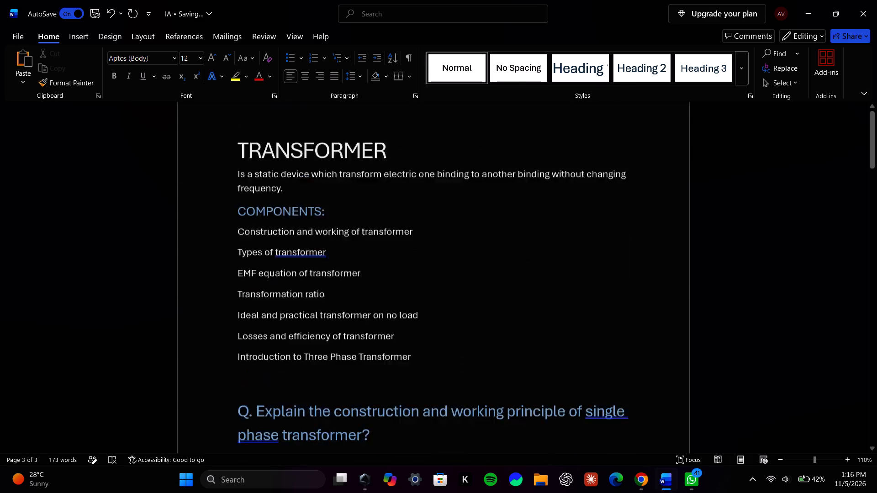
scroll(505, 296, up, 4)
scroll(505, 296, down, 2)
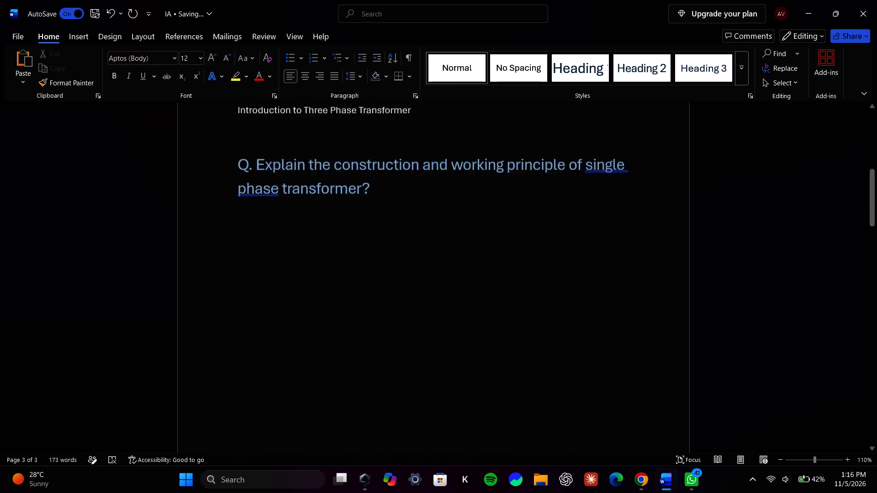
scroll(505, 296, down, 1)
scroll(505, 296, up, 1)
scroll(505, 296, down, 2)
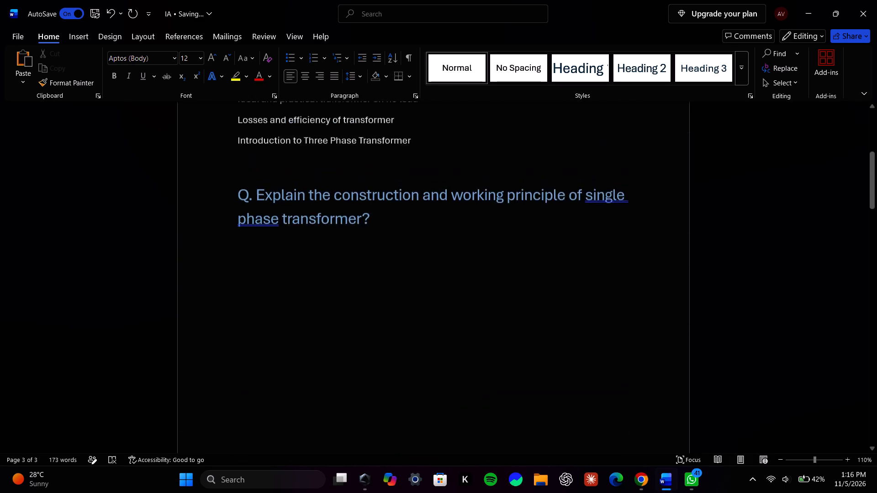
scroll(505, 296, down, 4)
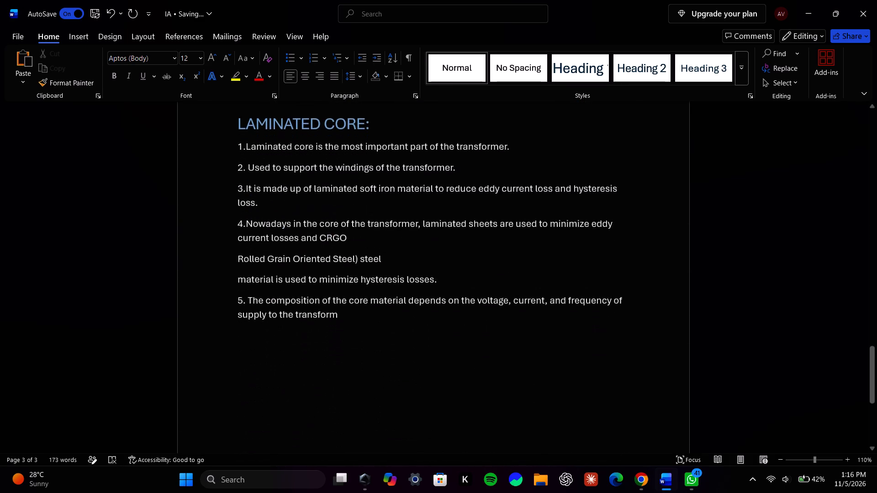
scroll(505, 296, down, 1)
Place the text cursor at the end of point 5 in the laminated core section, after "transform".
click(370, 213)
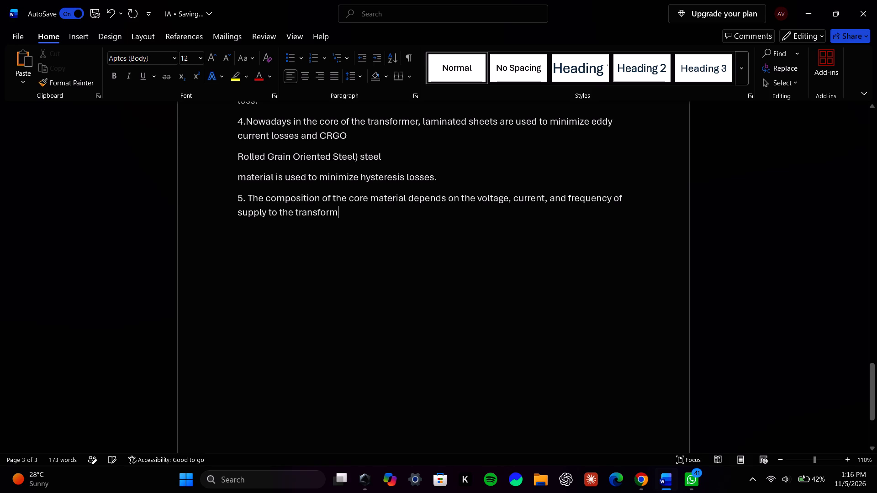
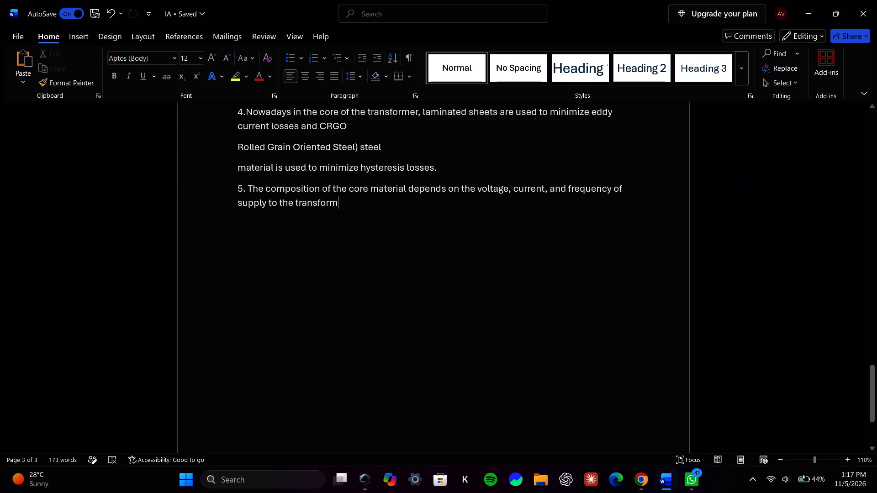
Add a full stop after "transform" at the end of point 5 in the laminated core section.
key(period)
scroll(481, 201, up, 1)
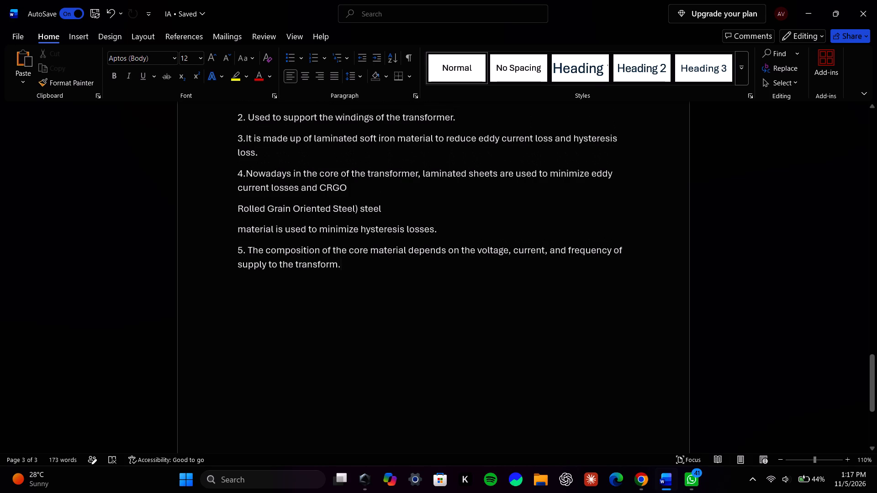
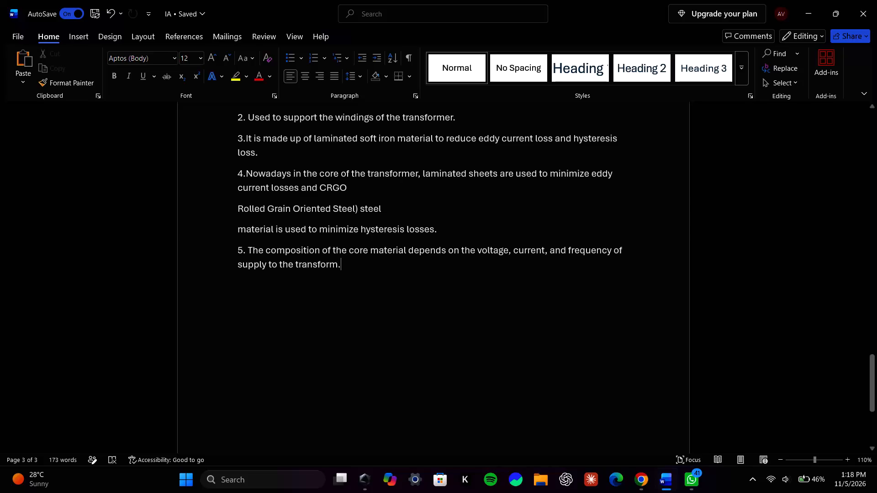
Add "(cold" directly after "CRGO" in point 4 of the laminated core section, leaving the bracket open before "Rolled Grain Oriented Steel)".
click(357, 184)
key(shift+parenleft)
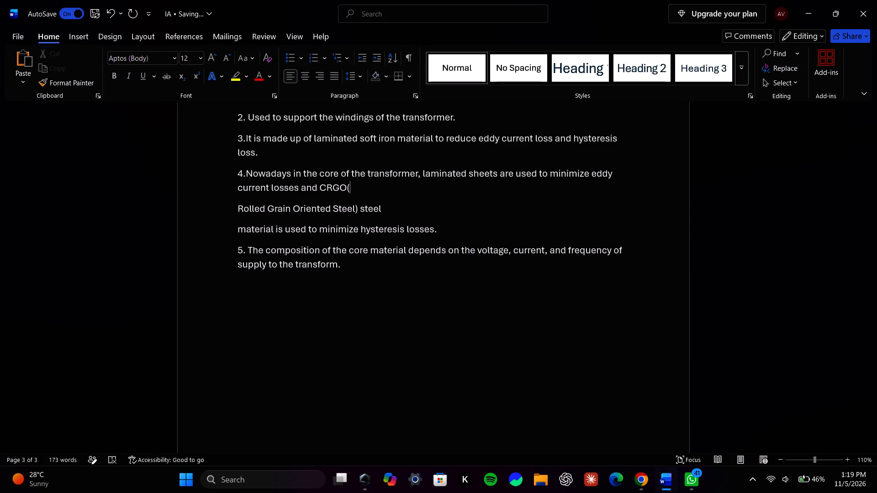
text(cold)
key(shift+parenright)
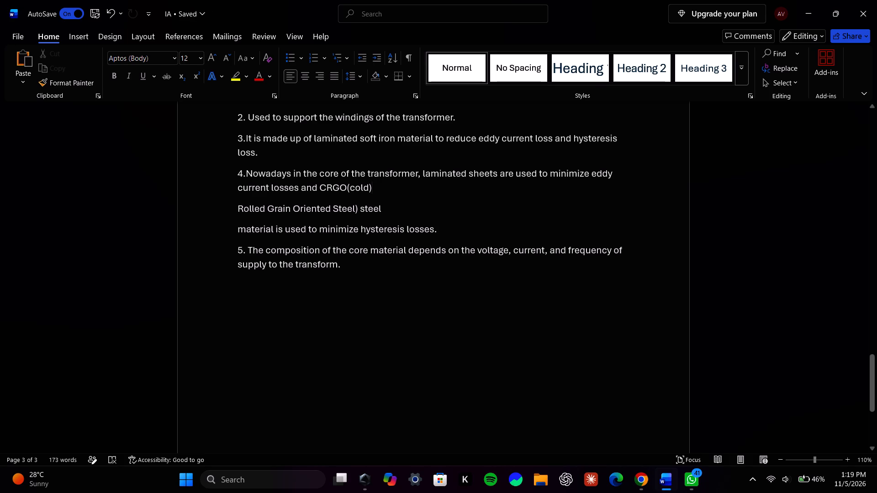
key(BackSpace)
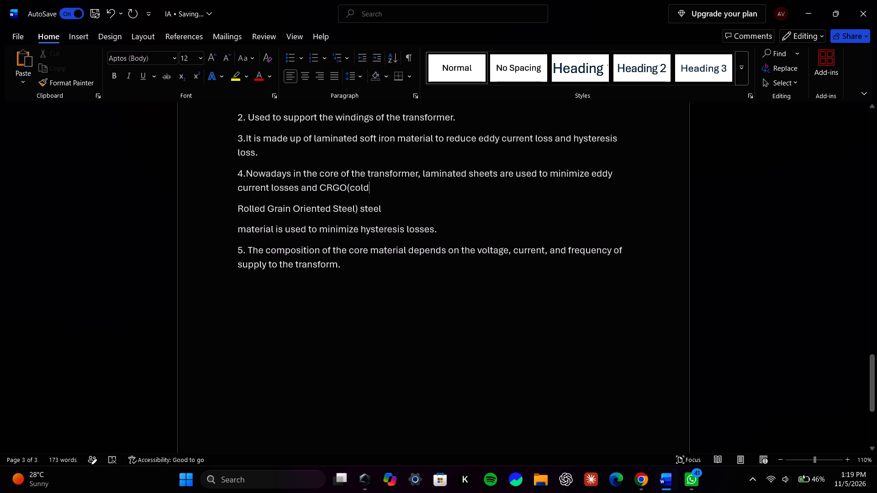
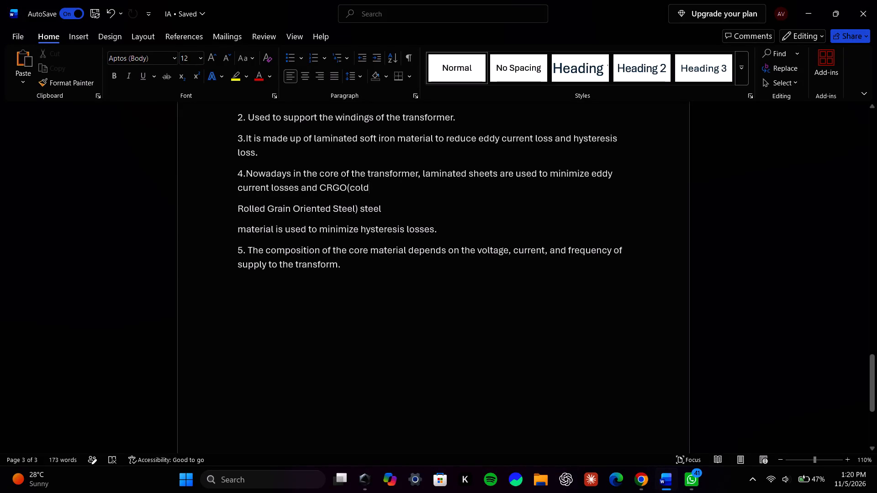
Join the "Rolled Grain Oriented Steel) steel" line onto "CRGO(cold" in point 4, separated by a space.
click(236, 210)
key(BackSpace)
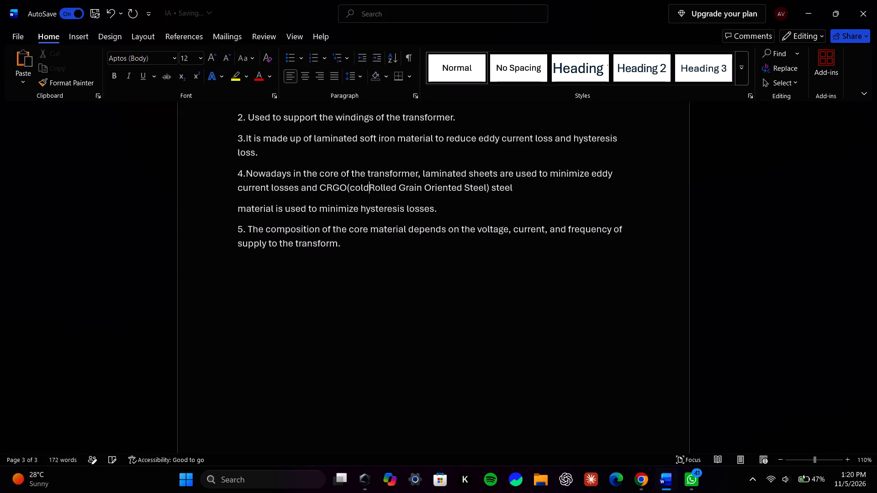
key(space)
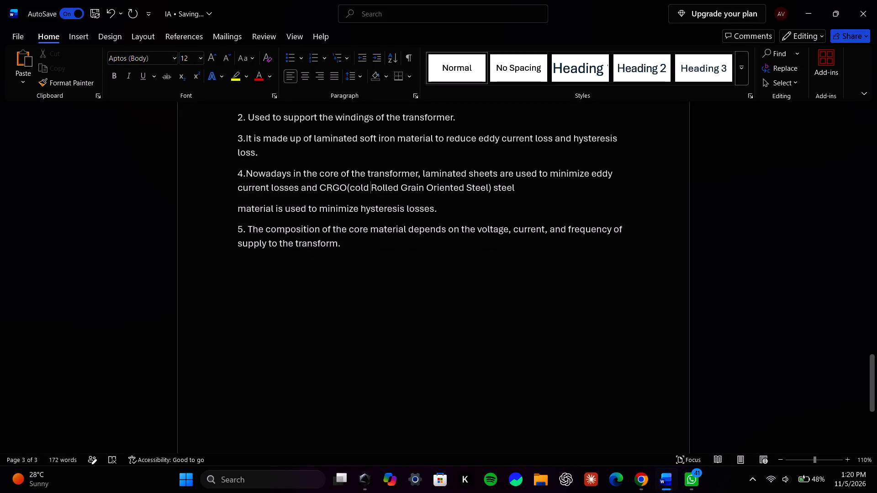
Change "Rolled" to lowercase "rolled" in the CRGO bracket of point 4.
click(375, 186)
key(BackSpace)
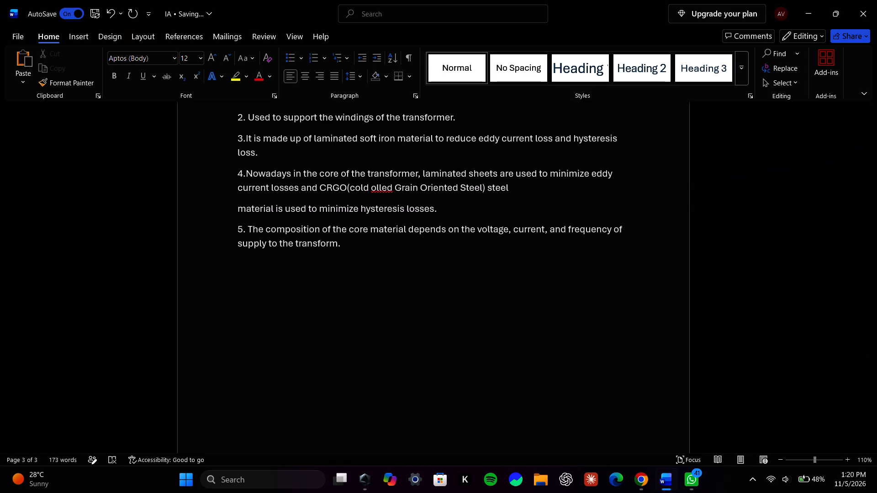
key(r)
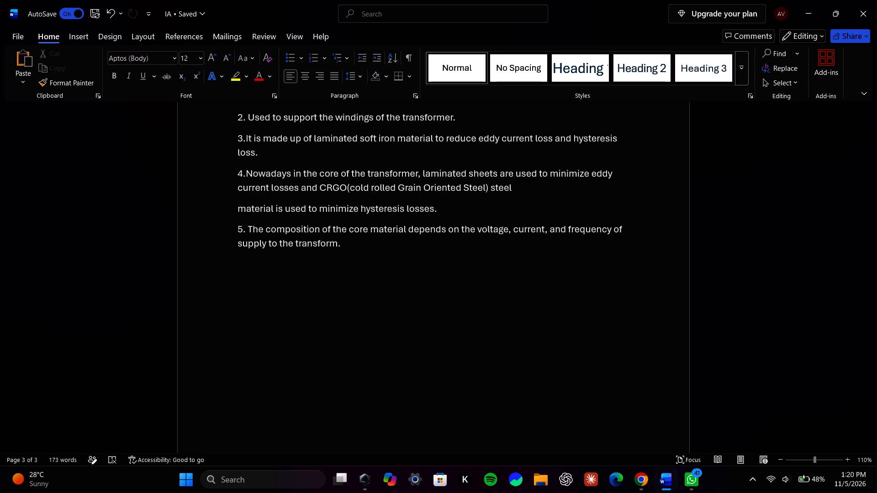
Review the notes from the TRANSFORMER title through the construction diagram and parts list to the laminated core section.
scroll(513, 188, up, 3)
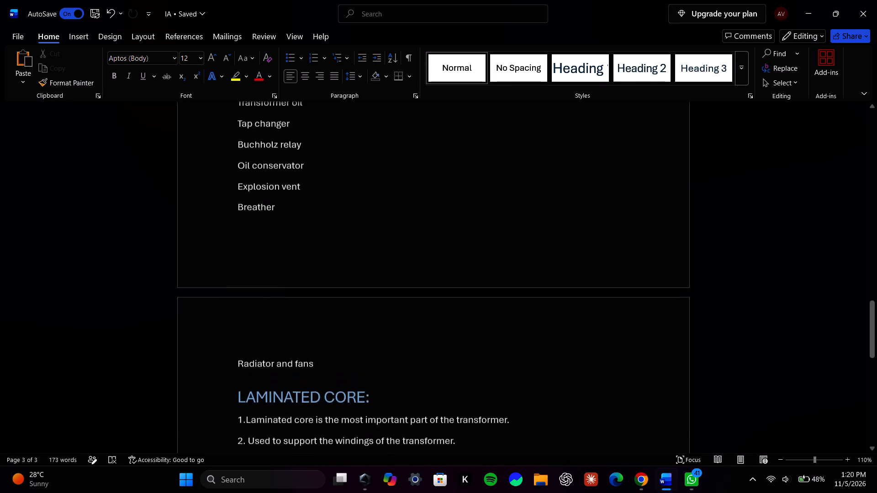
scroll(513, 188, up, 5)
scroll(513, 188, down, 2)
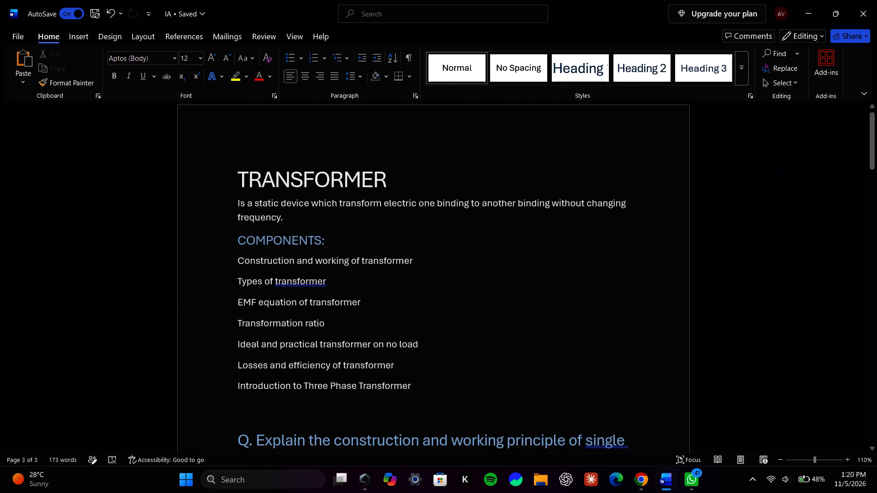
scroll(513, 188, down, 4)
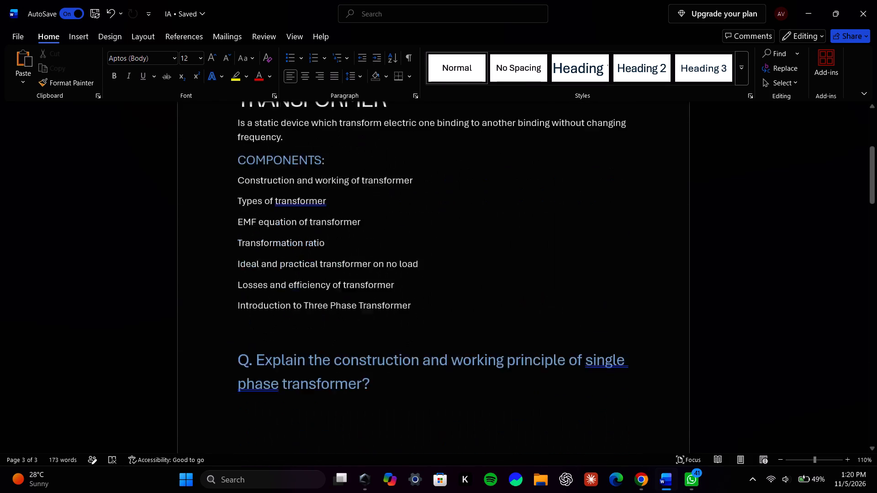
scroll(513, 188, down, 4)
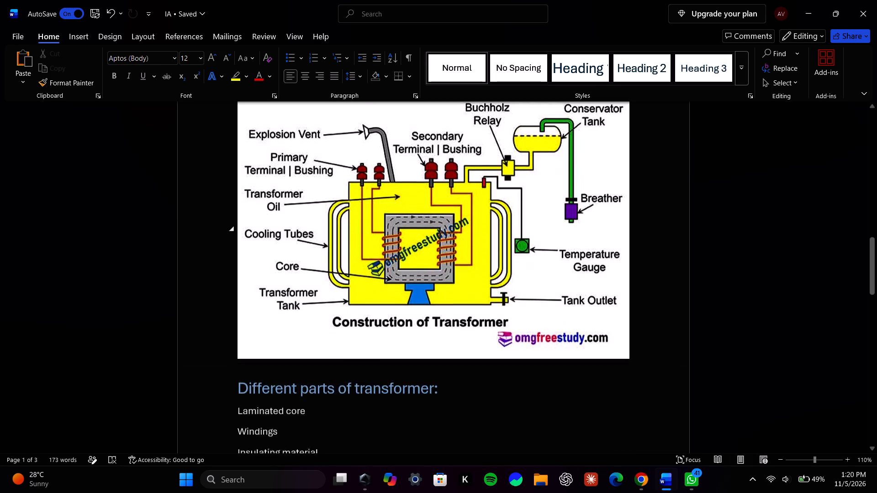
scroll(513, 188, down, 5)
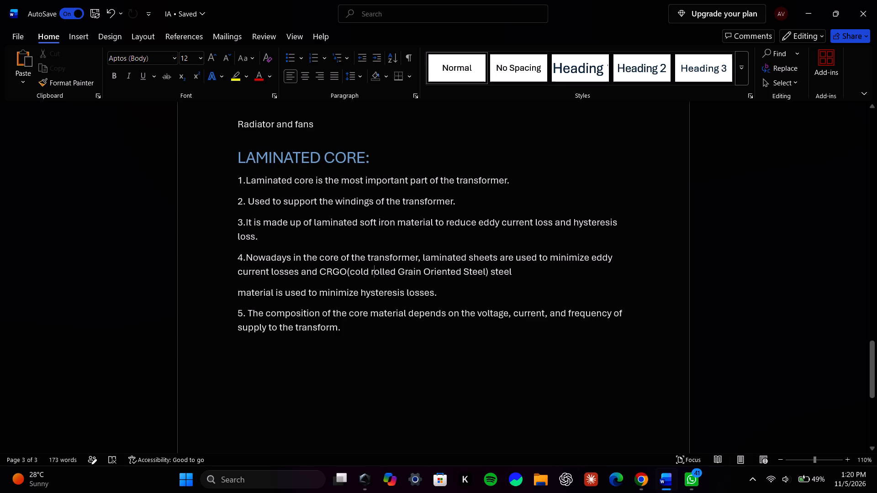
Join the "material is used to minimize hysteresis losses." line onto the end of "steel" in point 4, separated by a space.
click(233, 293)
key(BackSpace)
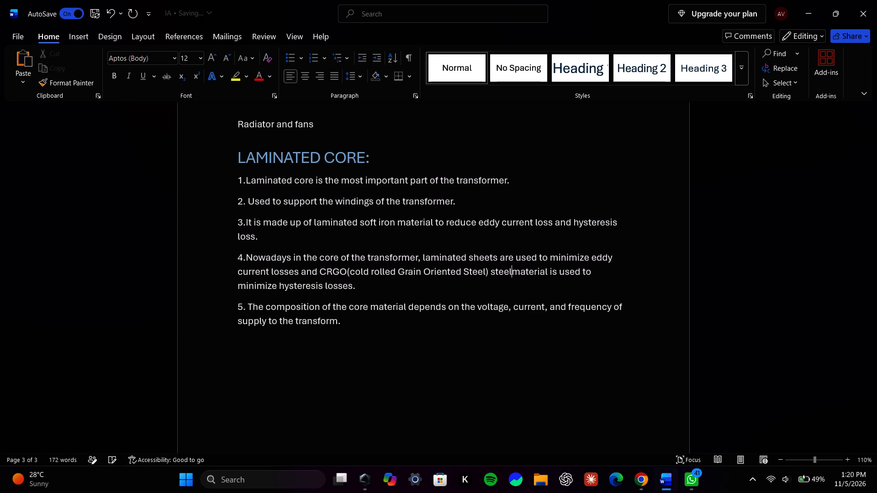
key(space)
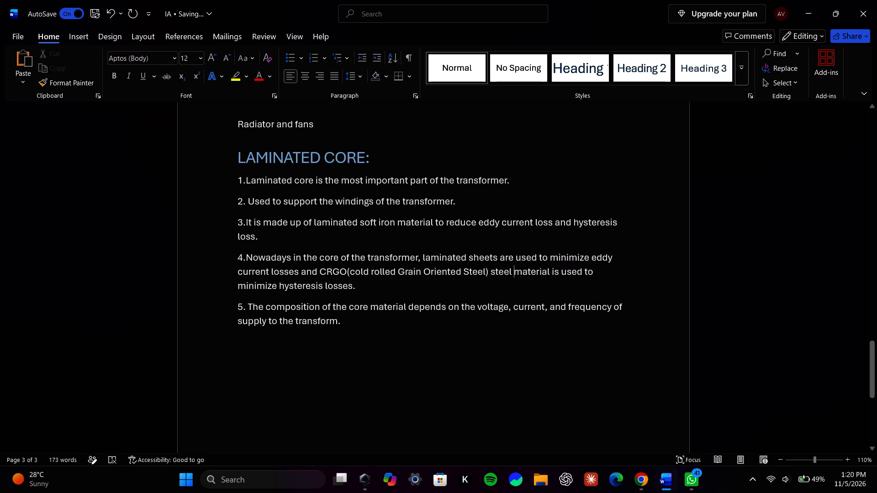
click(376, 288)
scroll(555, 205, right, 1)
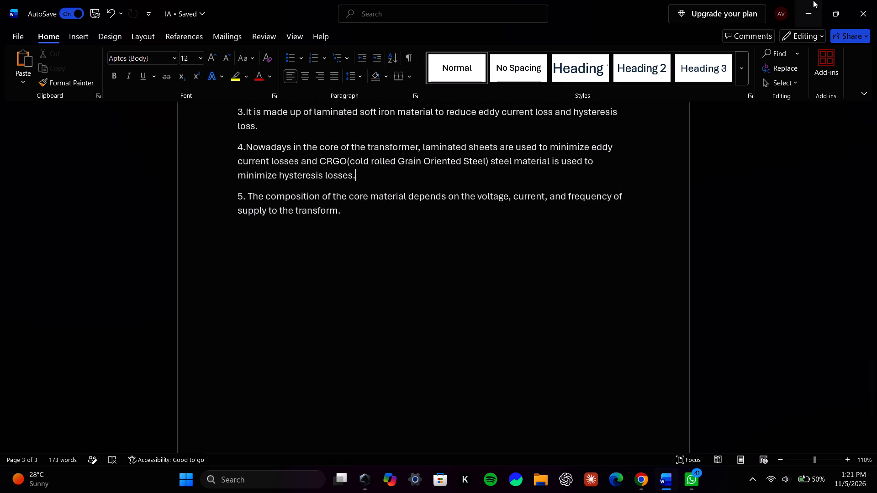
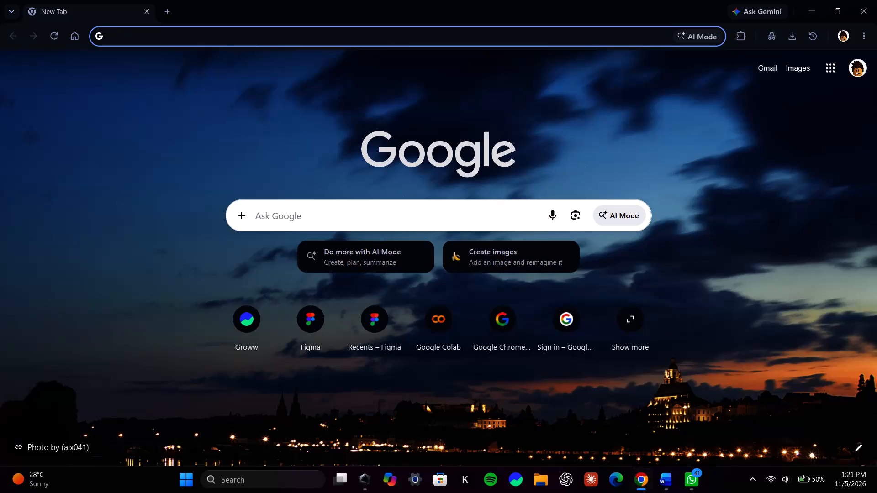
Switch to Chrome, open the gla.ac.in profile and search Google for "laminated core".
click(355, 214)
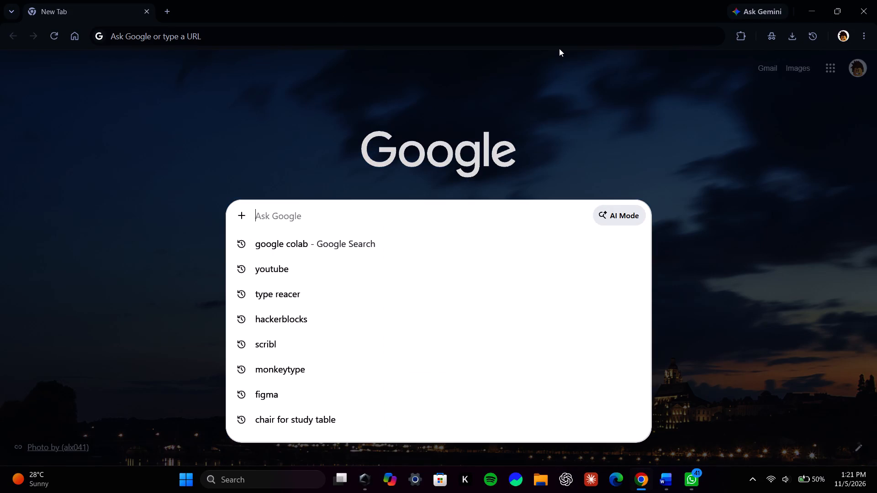
click(875, 6)
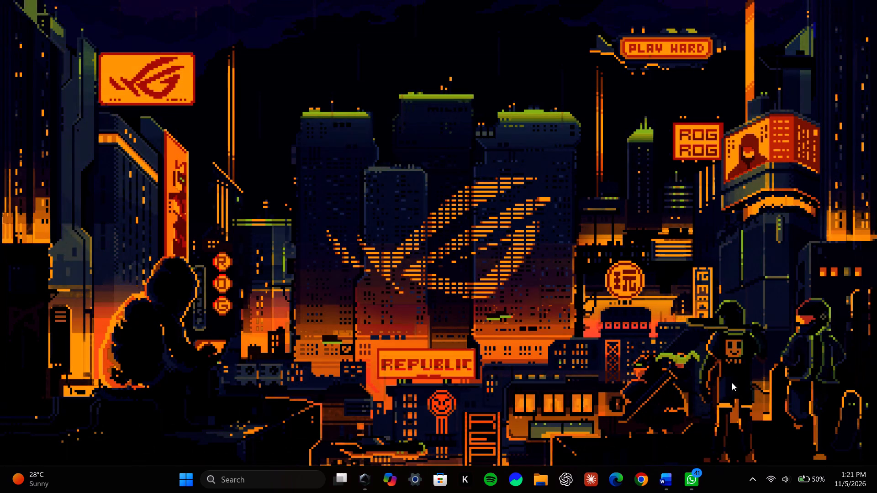
click(643, 473)
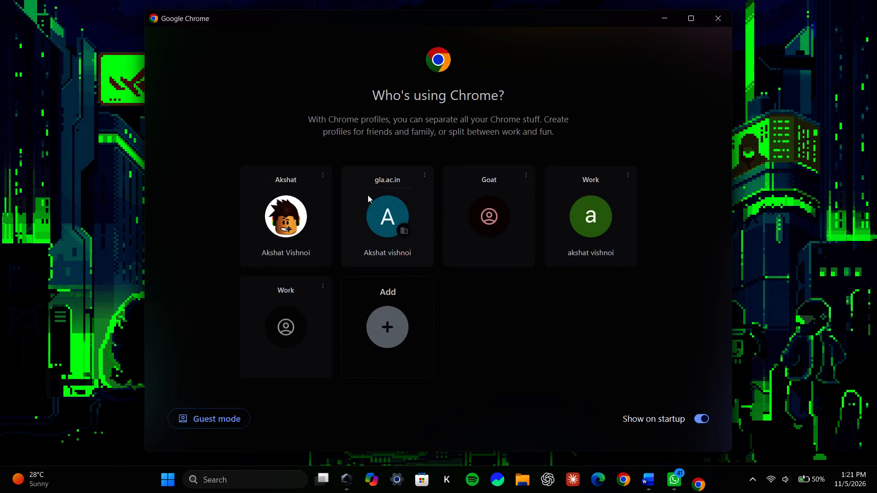
click(370, 214)
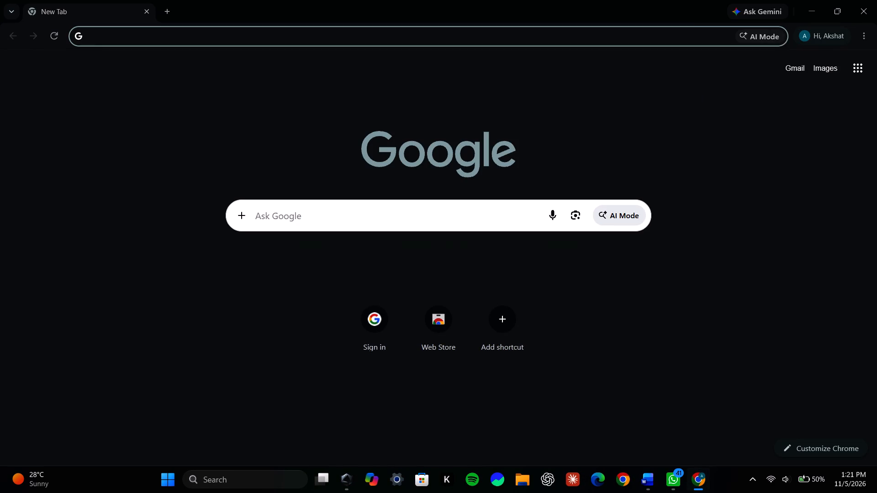
click(431, 208)
text(lam)
text(inated core)
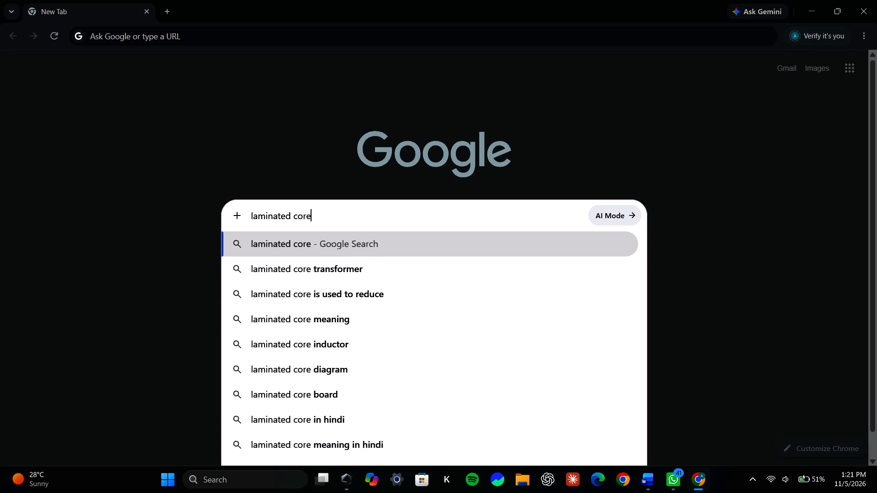
key(space)
key(Return)
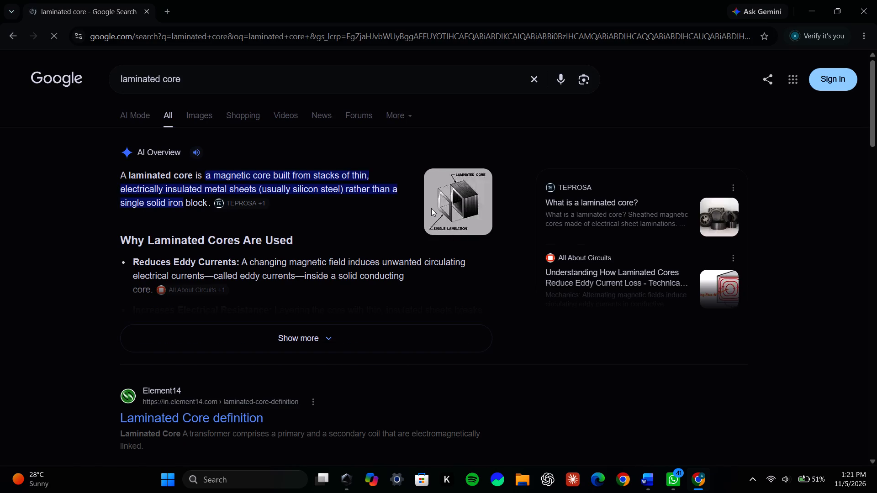
Copy the corefficientsrl.com image labelled LAMINATED CORE and SINGLE LAMINATION from the search results.
click(461, 194)
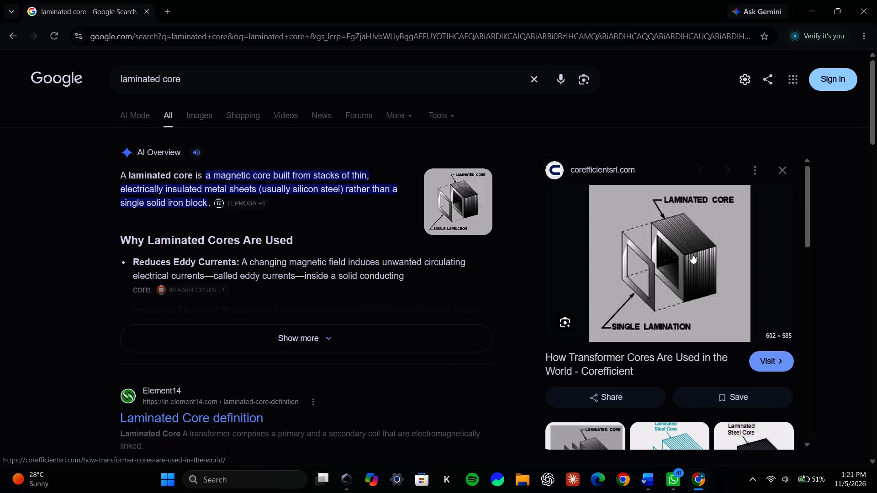
right_click(692, 253)
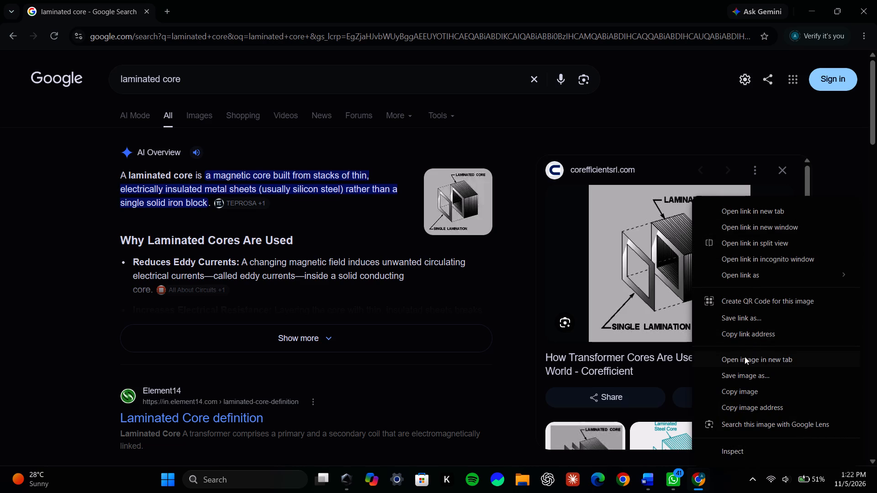
click(750, 390)
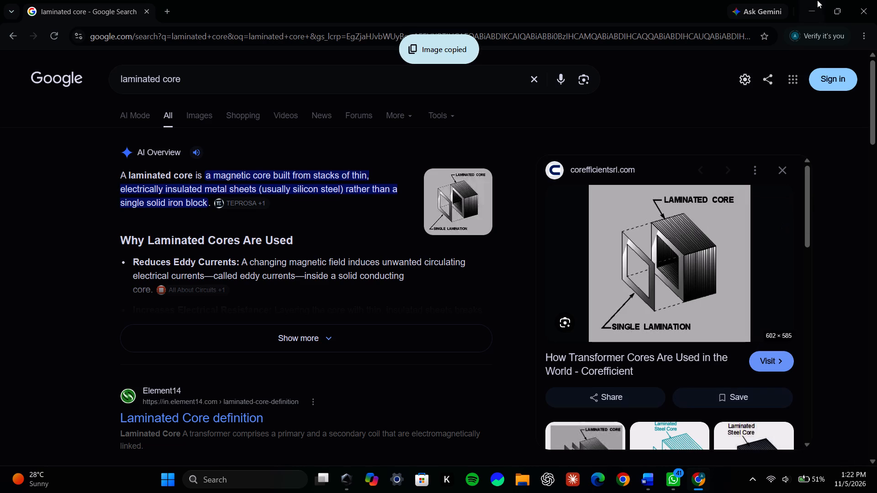
click(817, 0)
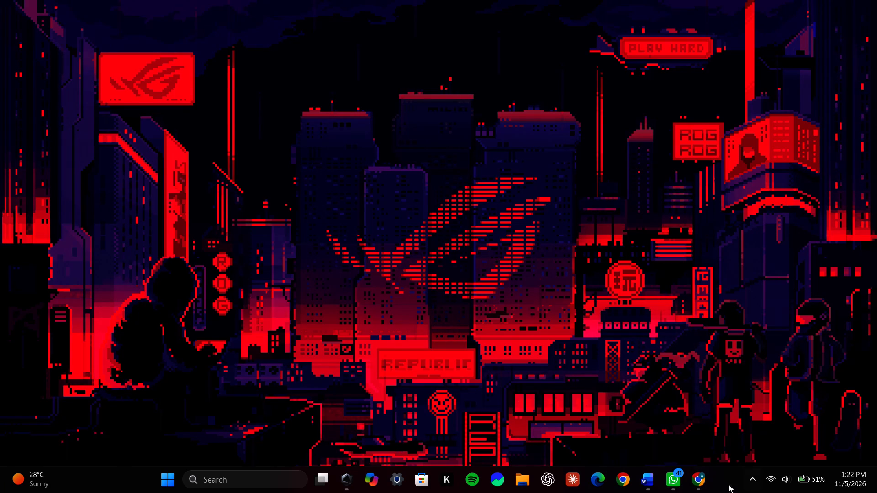
Switch to the IA document in Word and paste the copied laminated core image on a new line below point 5.
click(657, 480)
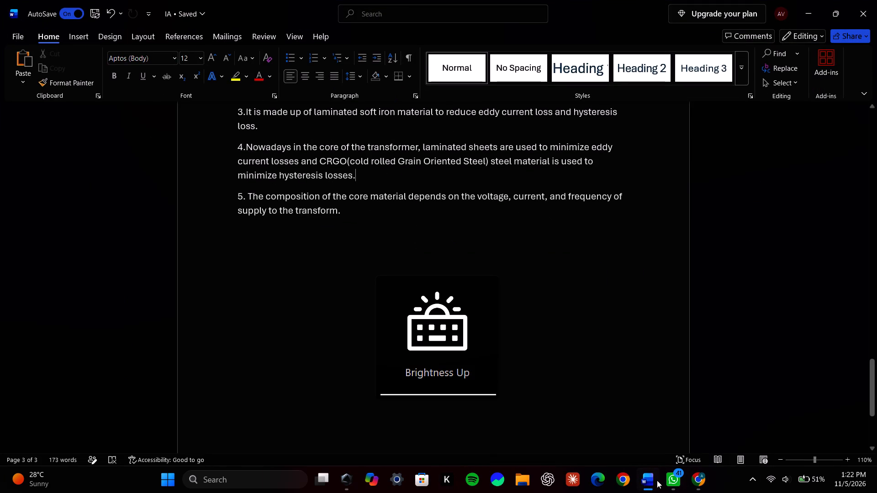
drag(190, 340, 252, 359)
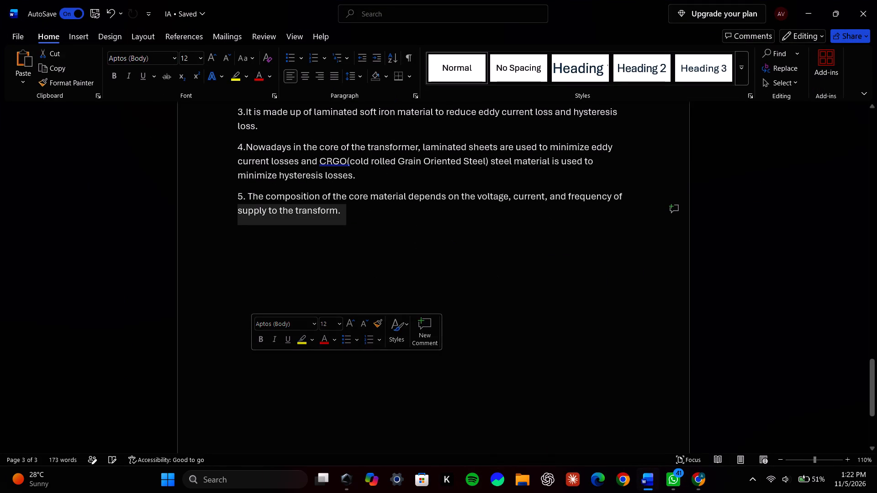
click(515, 285)
click(387, 322)
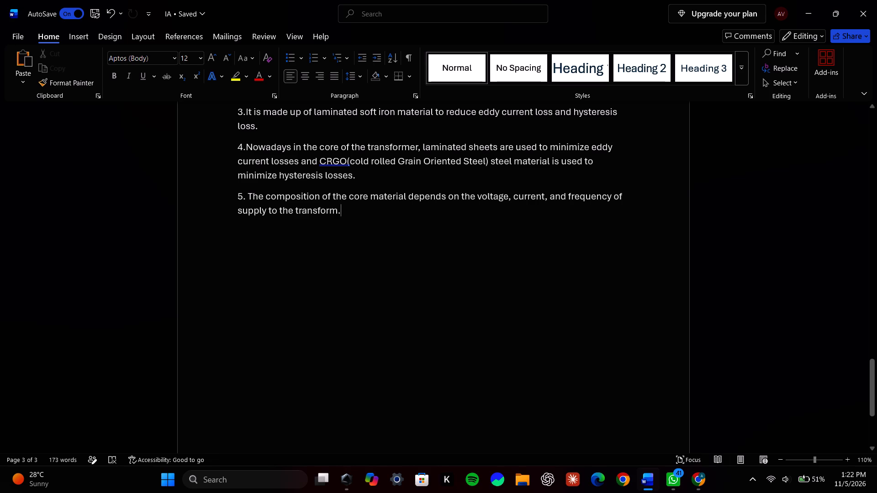
key(Return)
key(Return)
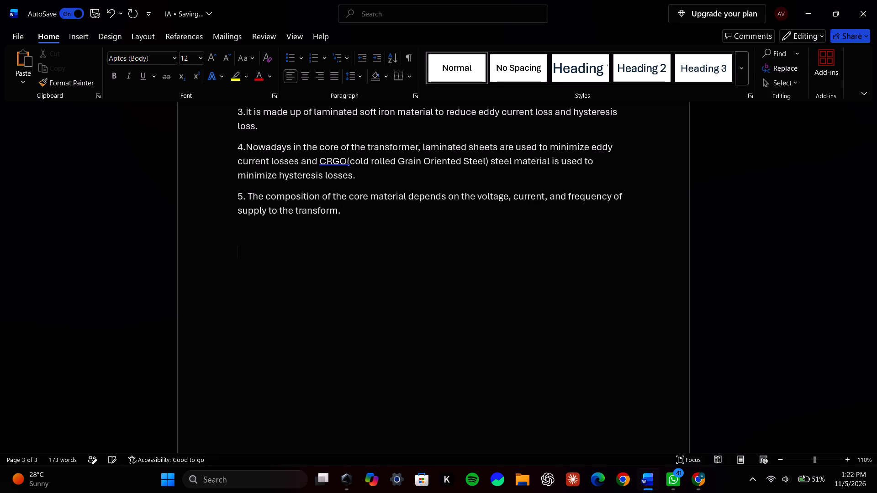
key(BackSpace)
key(ctrl+v)
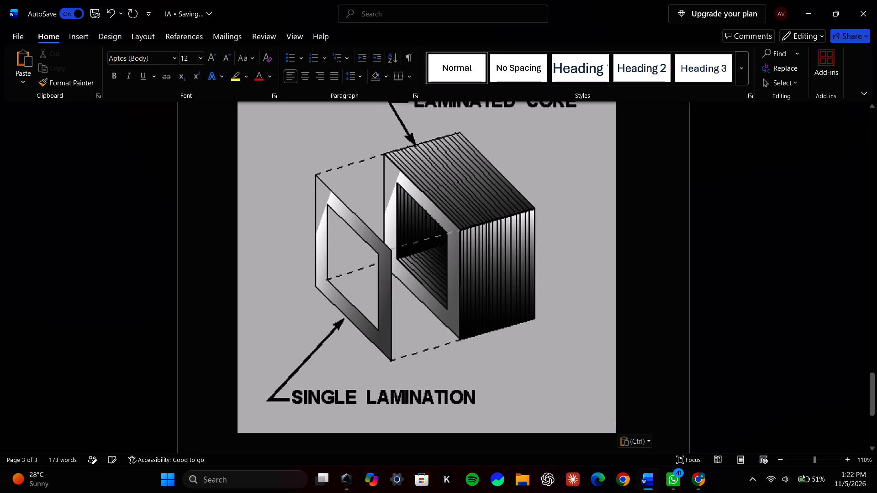
Shrink the laminated core image proportionally to about two-thirds of its width so it fits directly below point 5 on the same page.
ctrl+scroll(485, 283, down, 2)
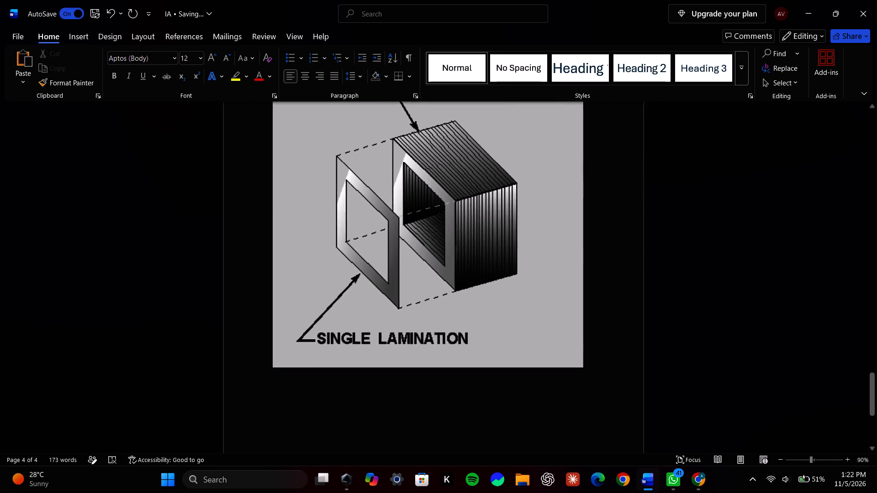
ctrl+scroll(469, 297, up, 1)
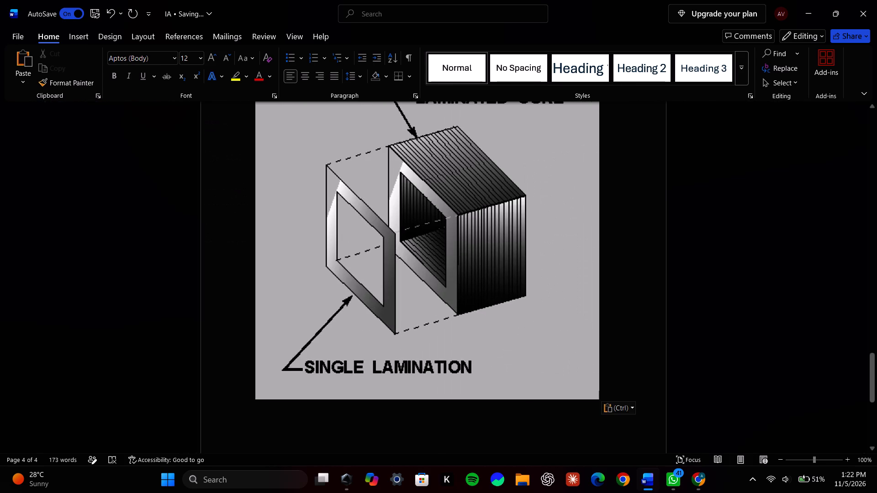
scroll(470, 252, up, 5)
scroll(470, 252, down, 1)
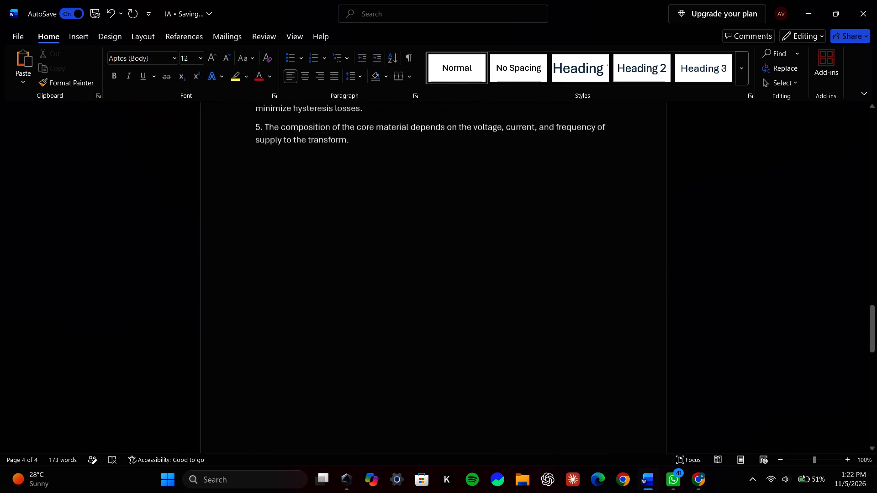
scroll(470, 252, down, 3)
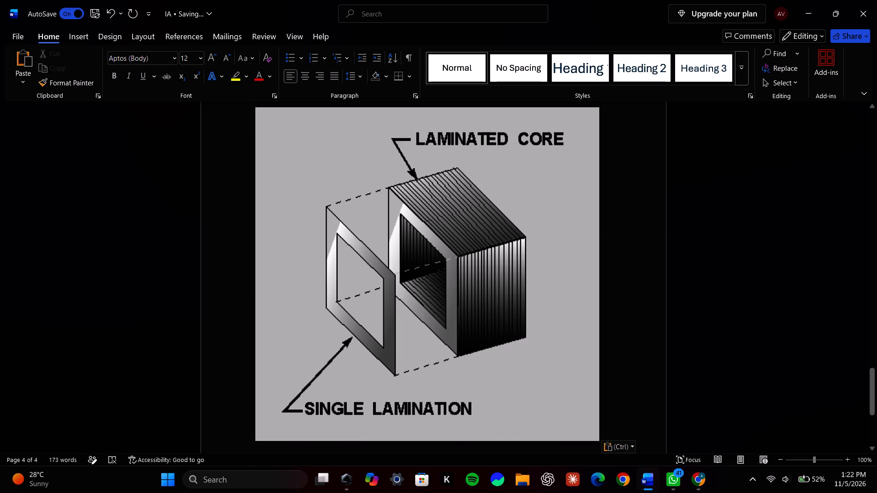
scroll(470, 252, down, 1)
click(452, 269)
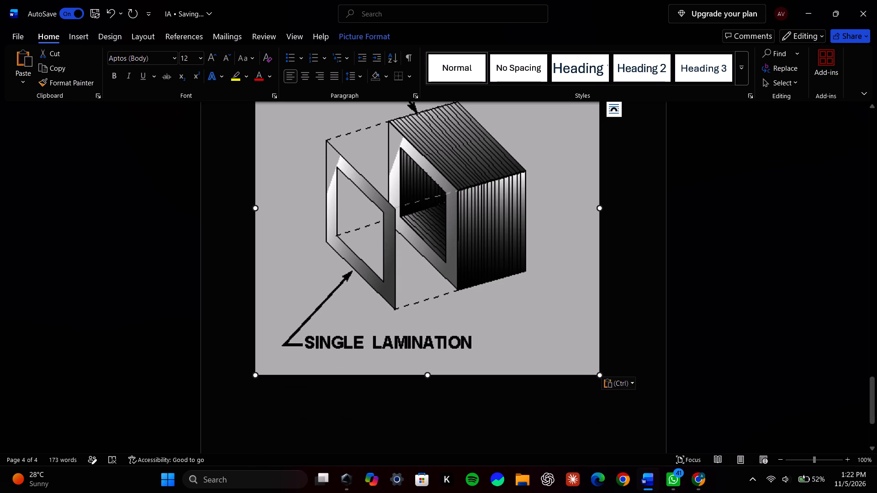
drag(597, 372, 487, 257)
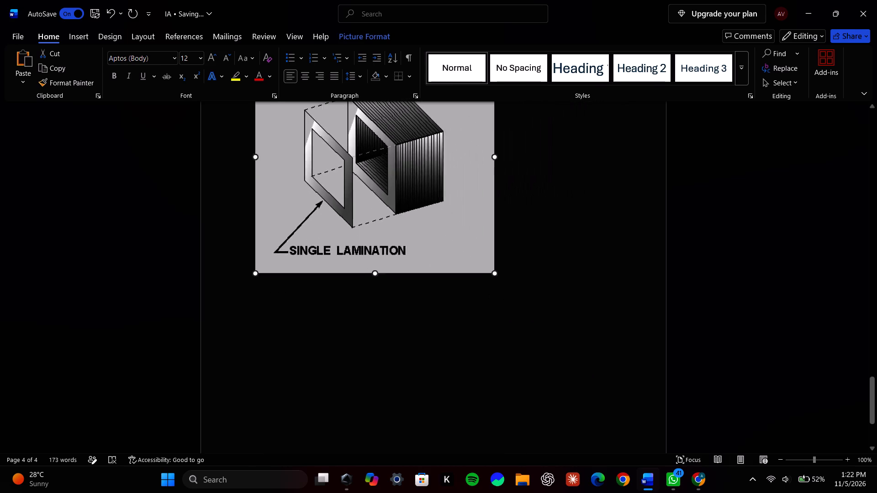
drag(487, 257, 484, 255)
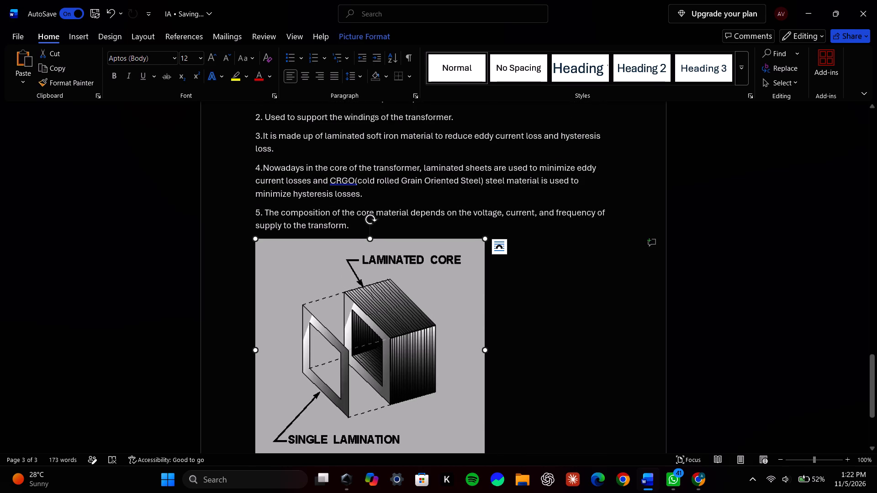
scroll(603, 323, down, 1)
click(603, 323)
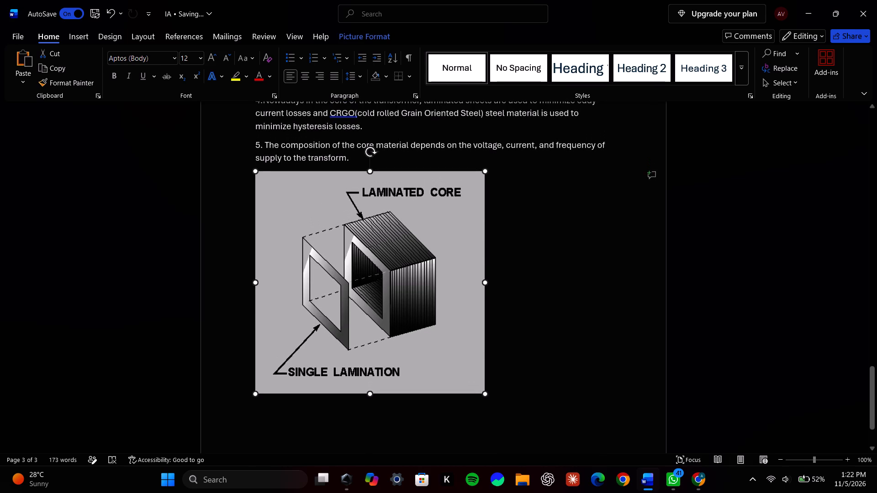
Review the laminated core section from its heading through the five points to the image and the page end.
scroll(552, 298, up, 3)
scroll(552, 298, down, 1)
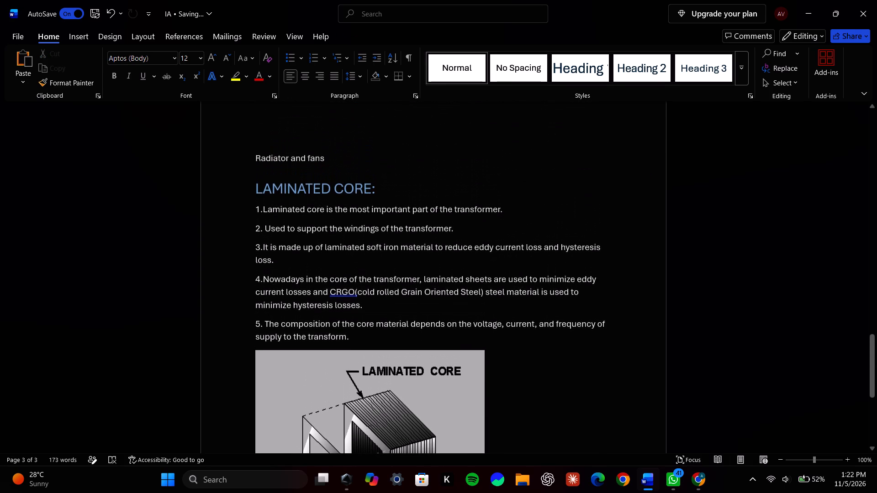
scroll(552, 298, down, 3)
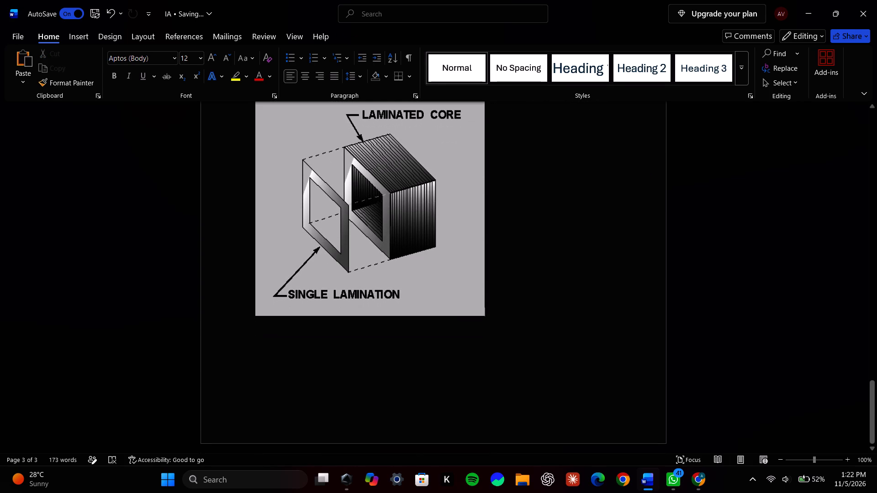
scroll(552, 298, up, 1)
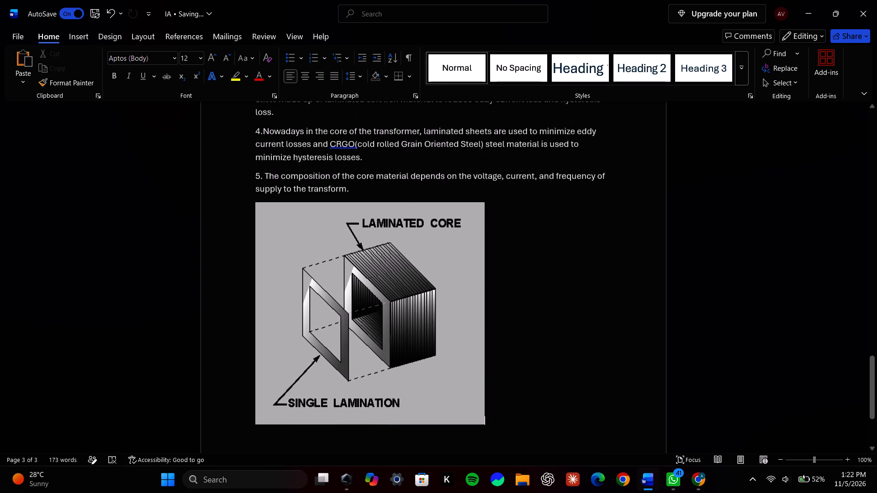
scroll(552, 298, up, 1)
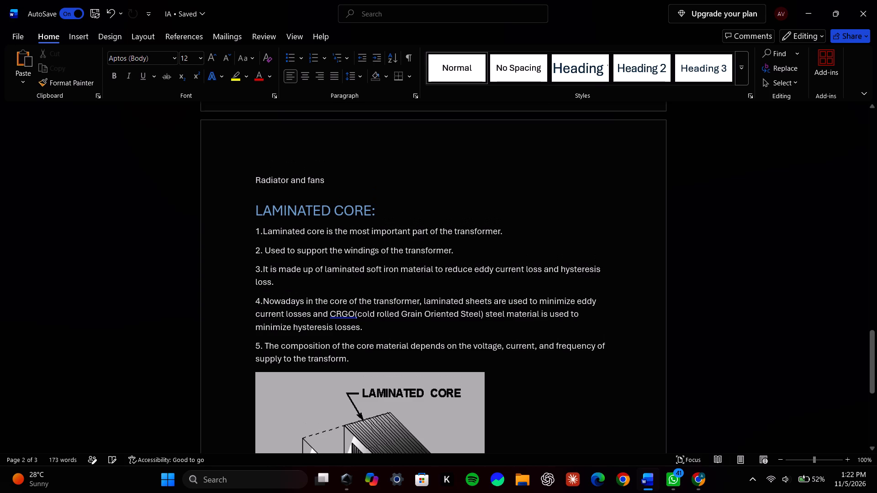
scroll(552, 298, down, 2)
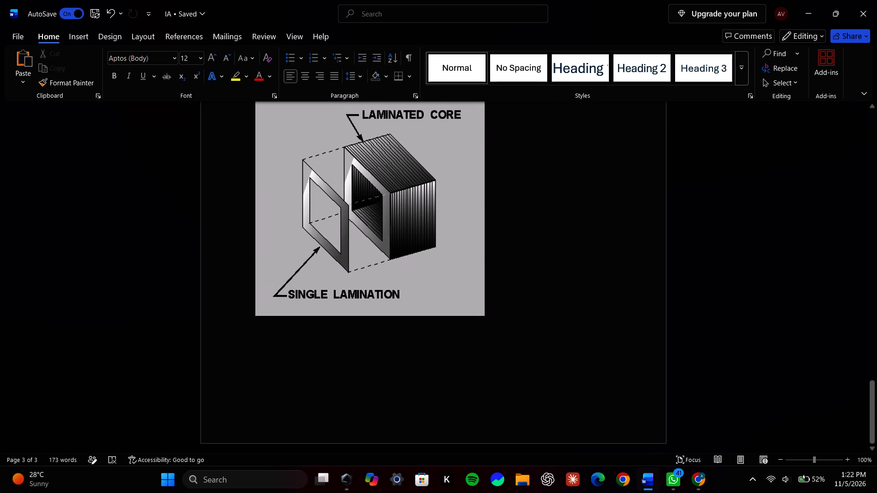
scroll(587, 267, up, 1)
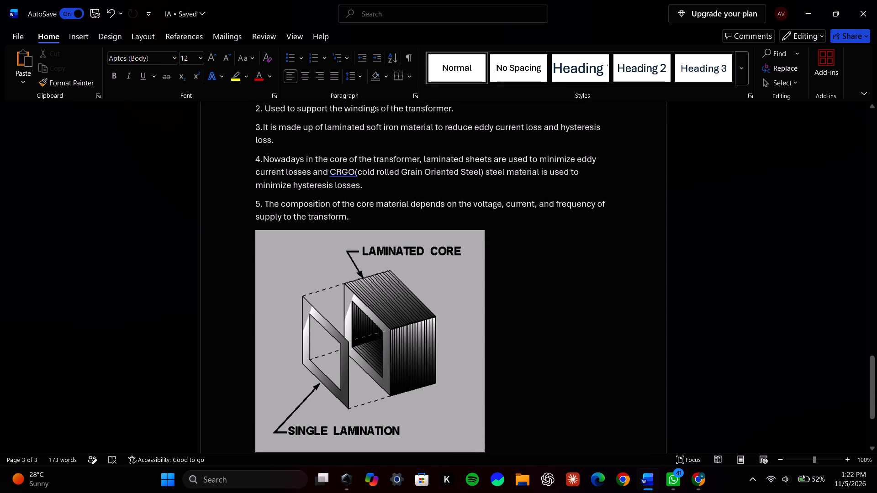
scroll(568, 345, down, 1)
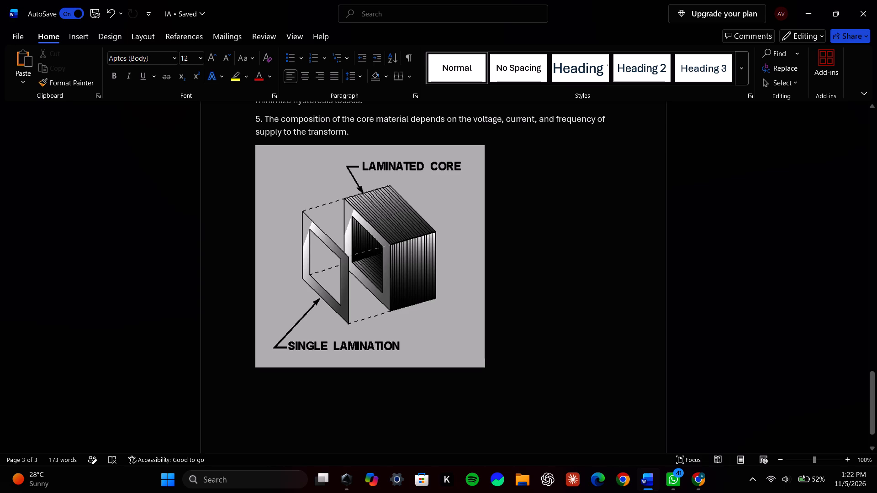
Shrink the laminated core image proportionally a little further, to about nine-tenths of its width, keeping it below point 5.
click(465, 350)
drag(485, 369, 484, 367)
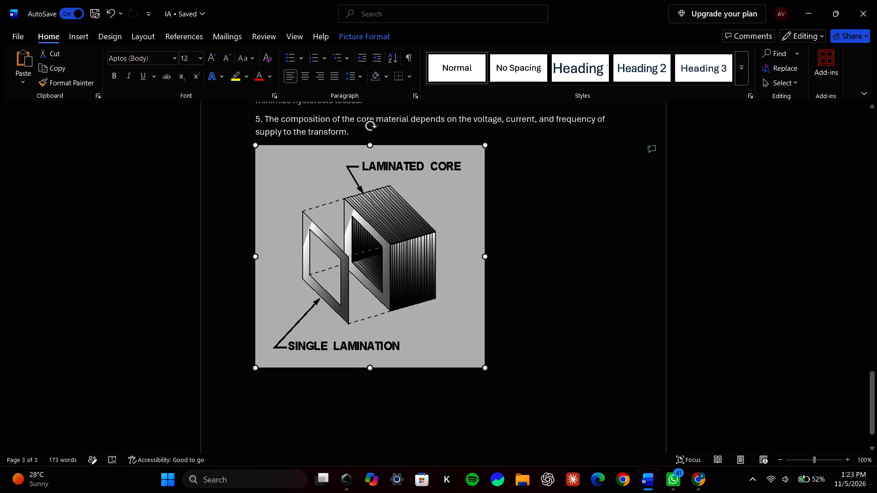
drag(484, 367, 441, 346)
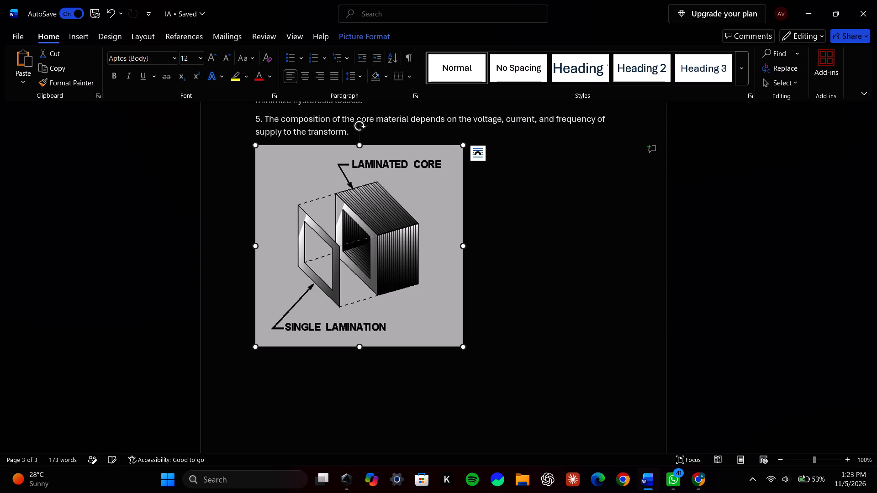
click(547, 297)
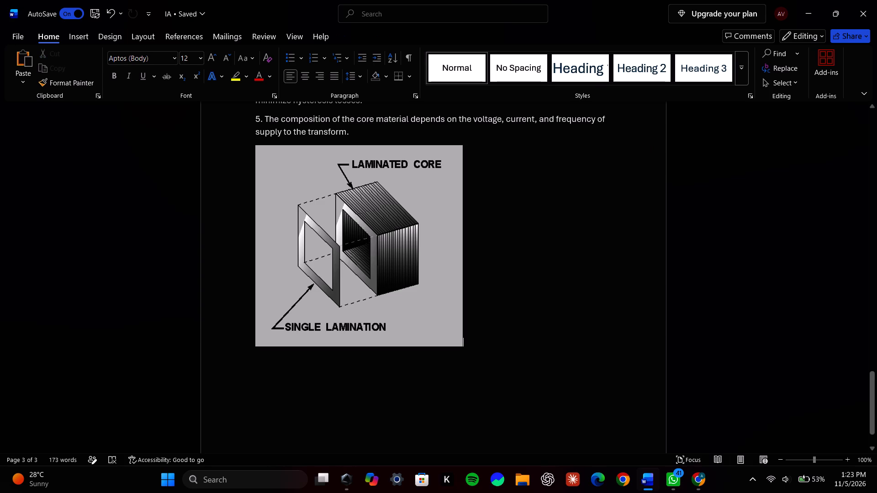
scroll(592, 299, up, 2)
scroll(592, 299, down, 1)
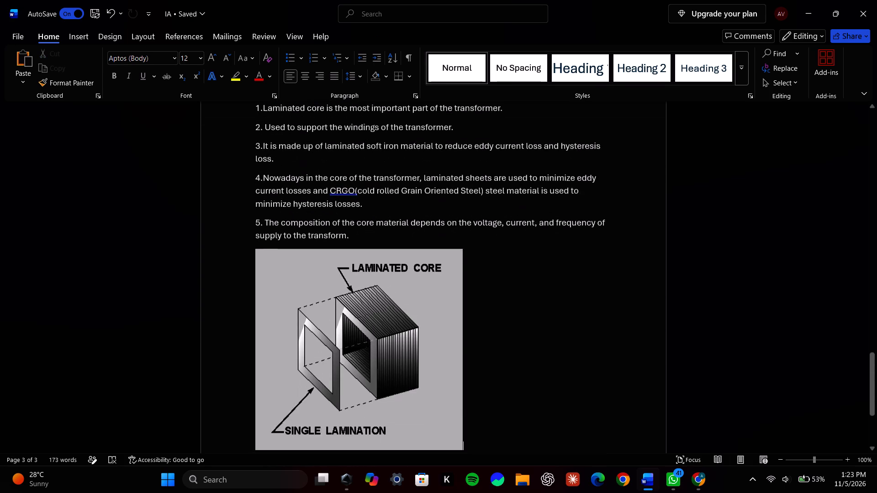
scroll(592, 299, down, 1)
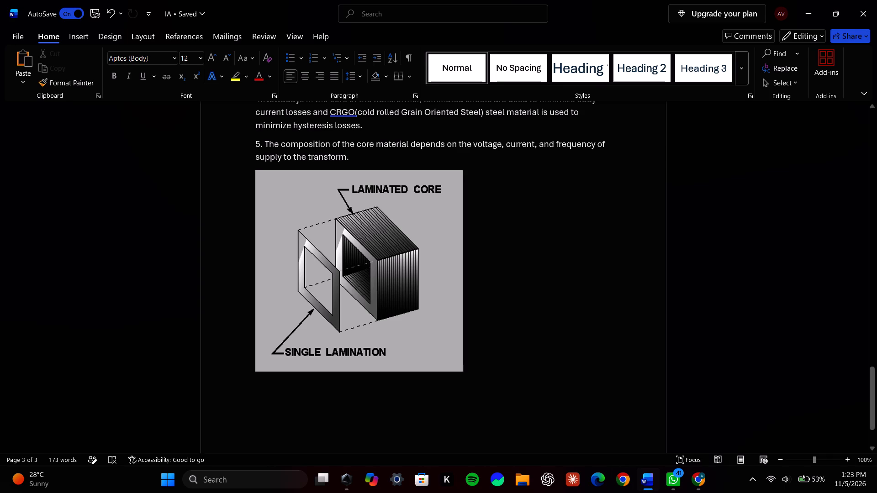
Add the Heading 1 title "WINDINGS:" below the laminated core image, leaving a blank line between them, and start a new line under it.
scroll(599, 283, down, 1)
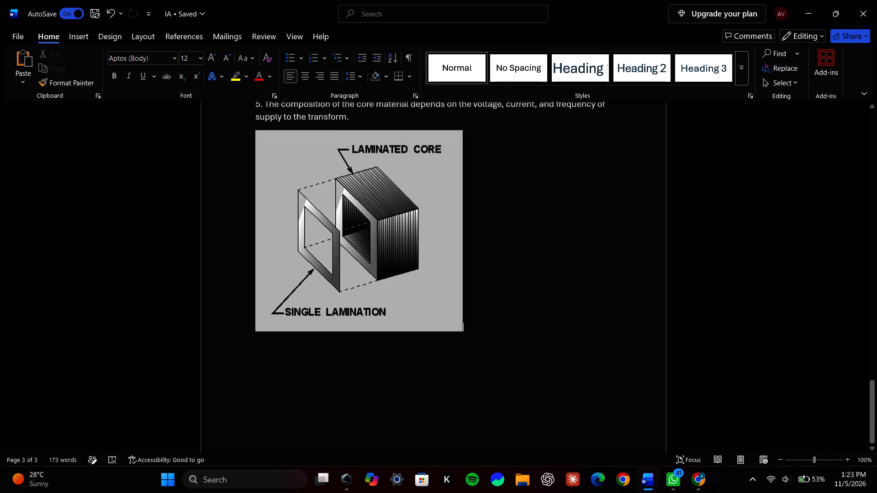
scroll(599, 283, down, 1)
click(275, 354)
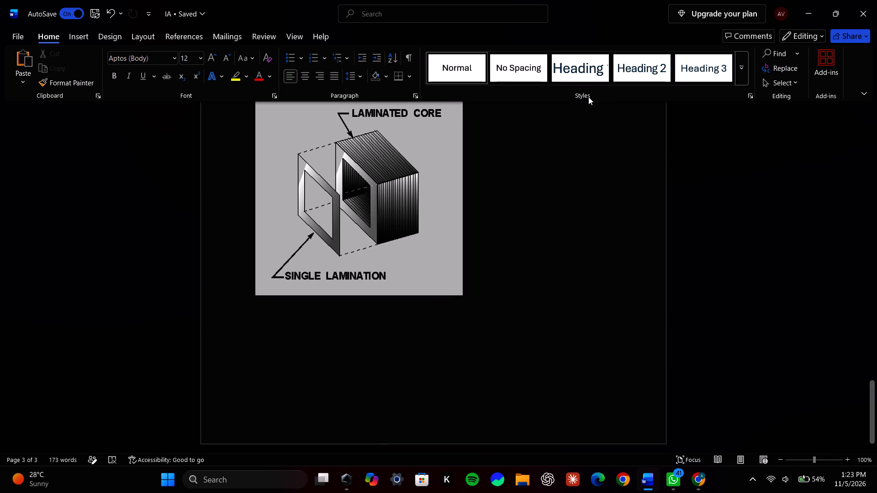
click(595, 68)
click(289, 345)
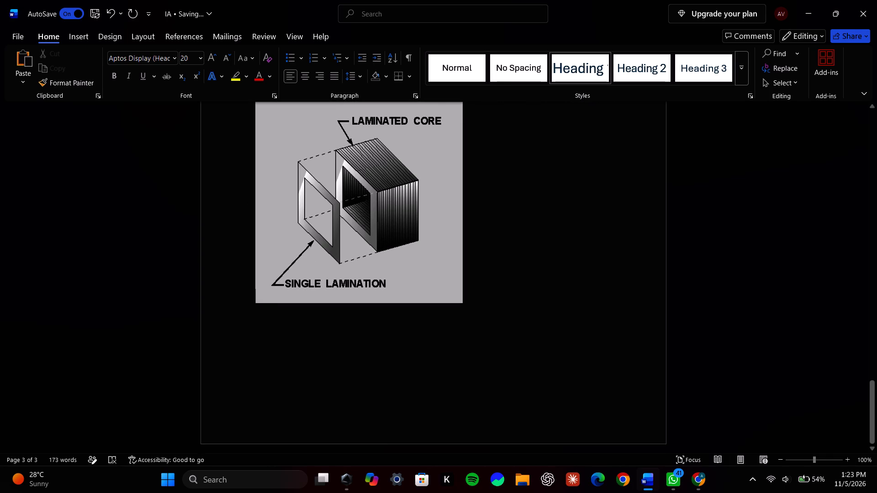
drag(499, 320, 499, 264)
click(499, 264)
double_click(379, 363)
scroll(379, 363, down, 5)
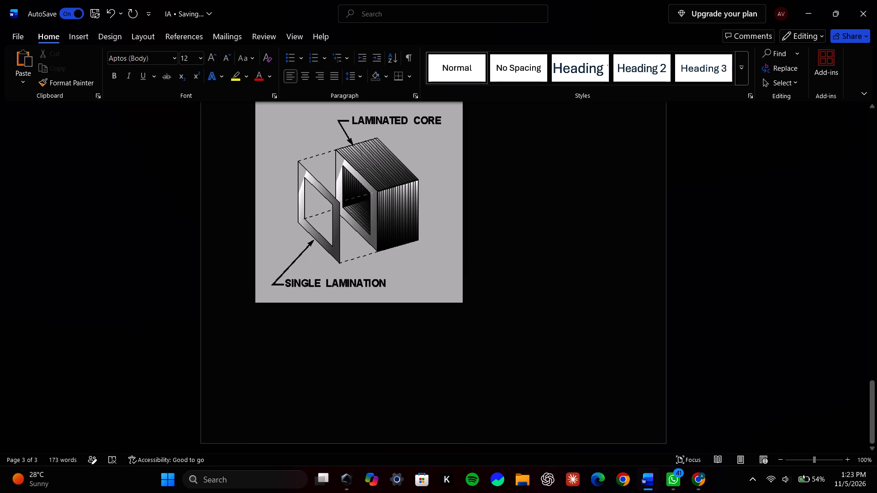
scroll(478, 321, down, 2)
key(Left)
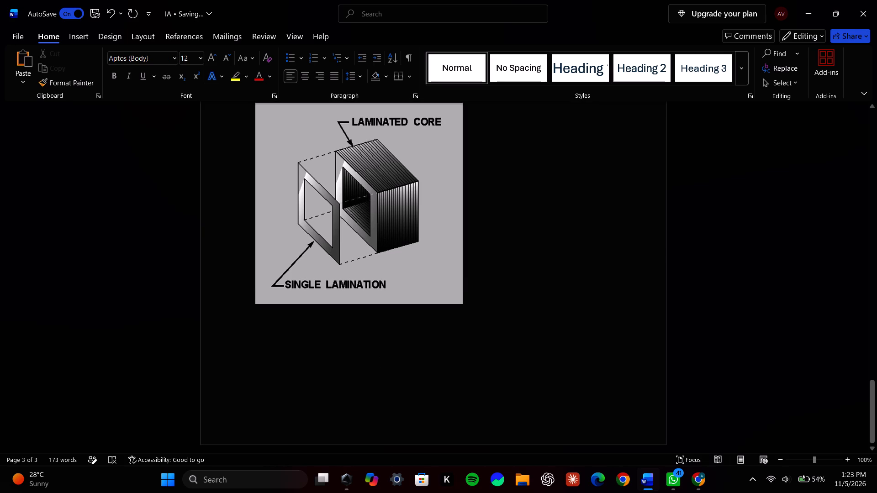
key(Up)
key(Up)
key(Down)
key(shift+w)
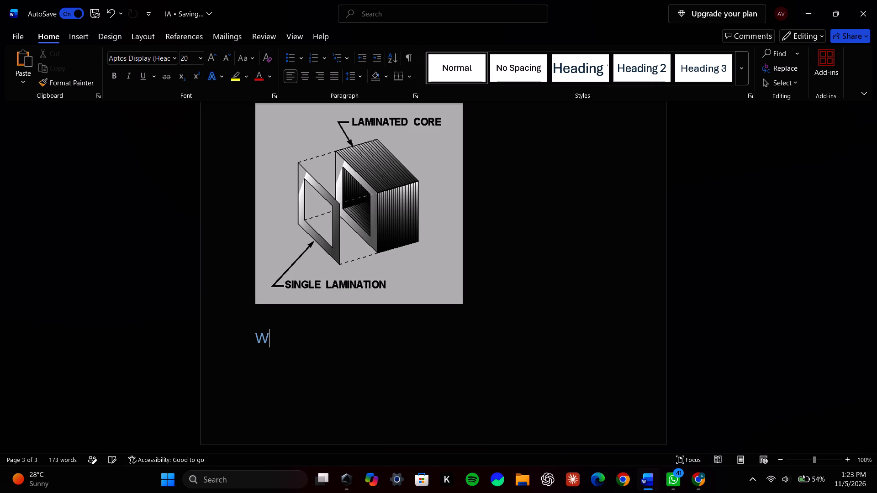
text(INDINGS)
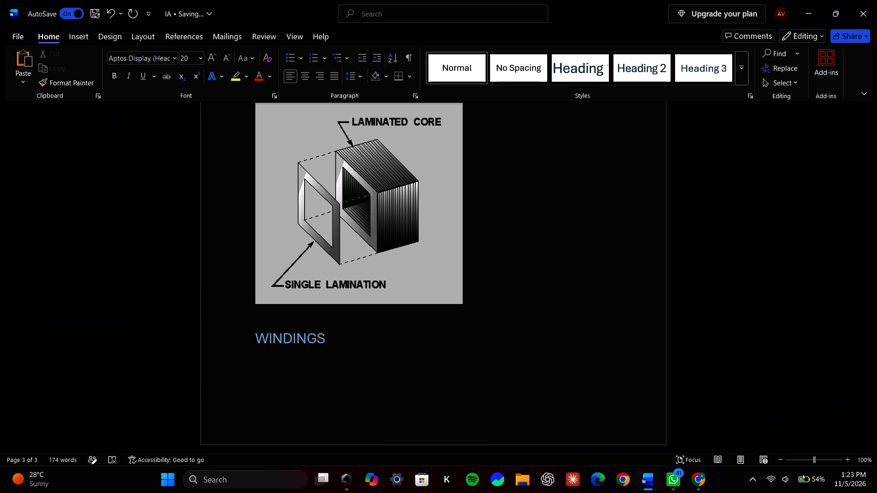
key(shift+colon)
key(Return)
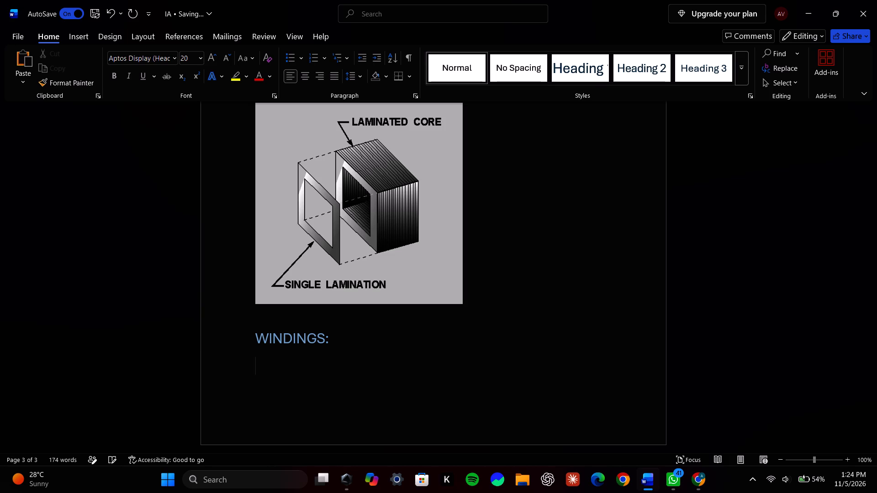
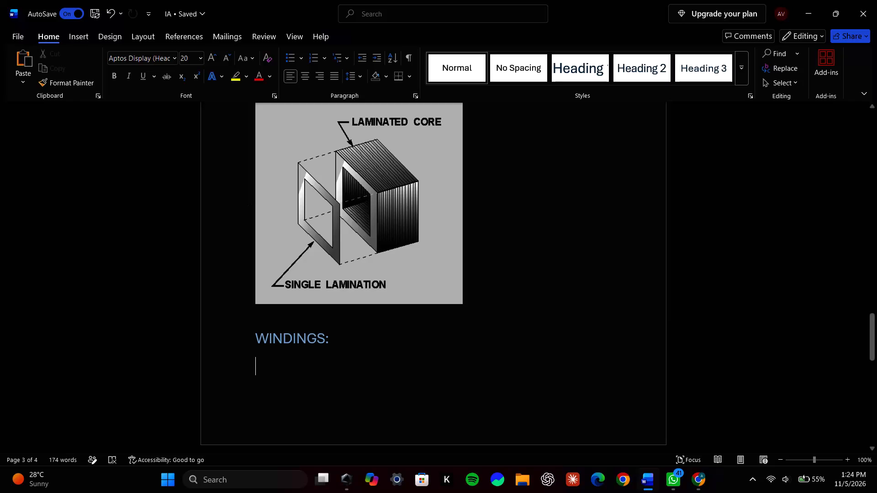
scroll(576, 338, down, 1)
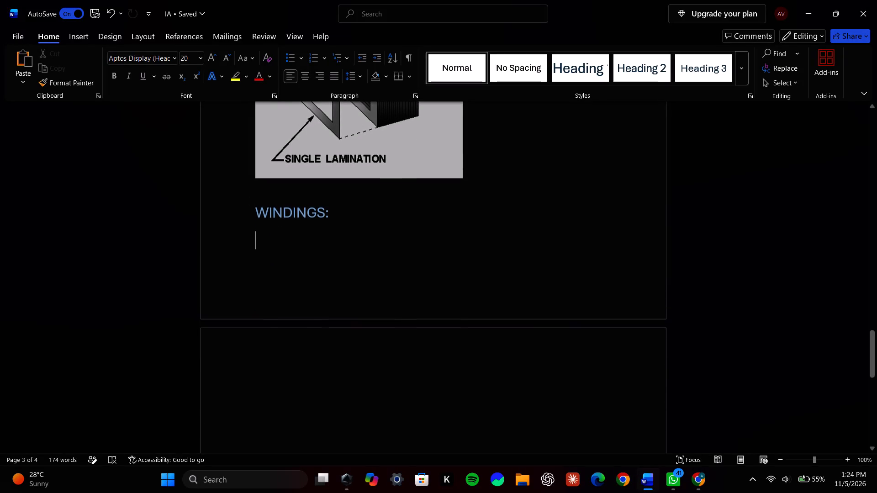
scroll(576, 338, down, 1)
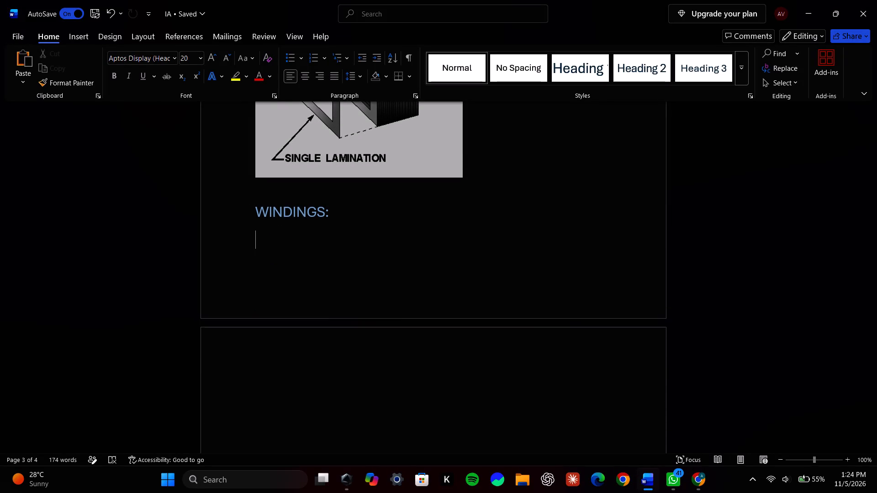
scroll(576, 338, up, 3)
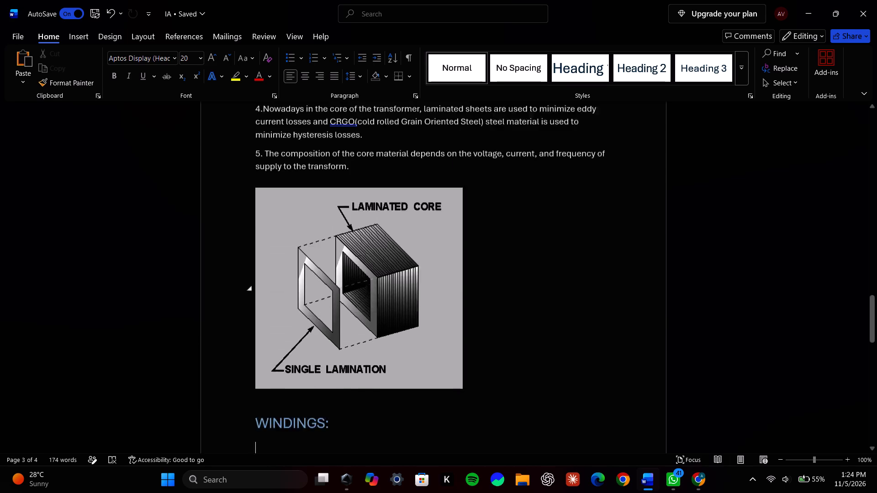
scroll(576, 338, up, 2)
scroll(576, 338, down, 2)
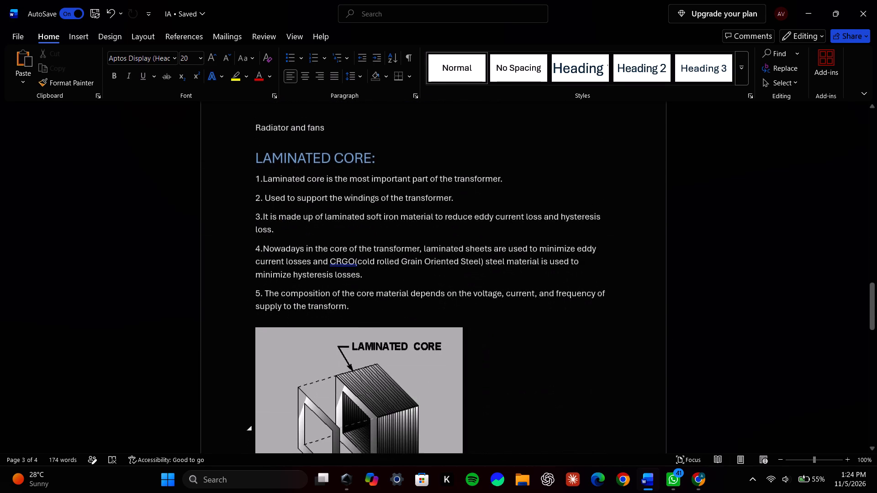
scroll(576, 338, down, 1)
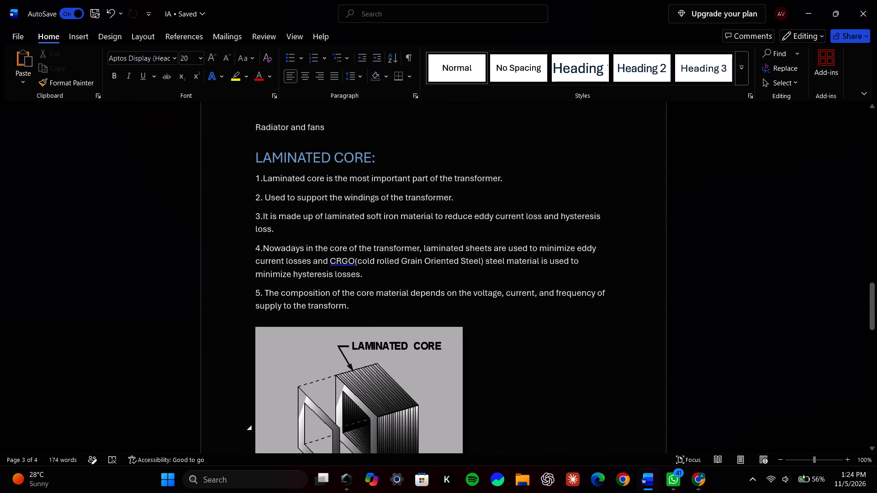
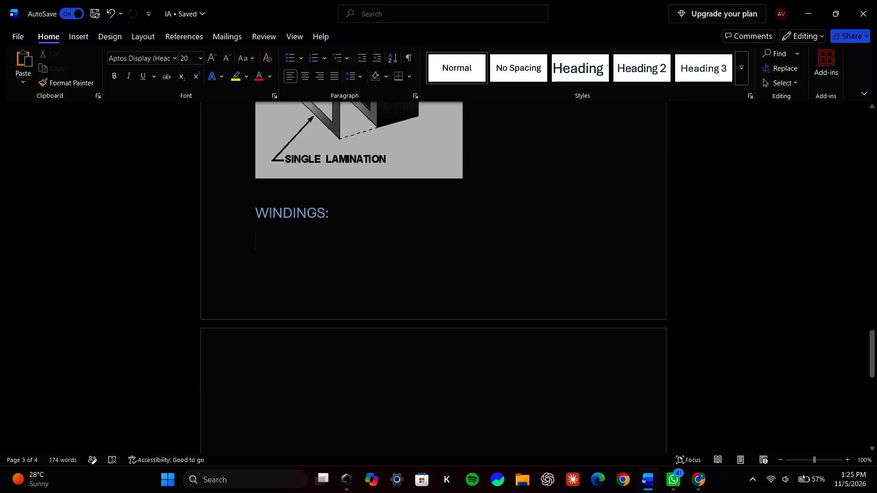
Paste the copied windings notes beneath the WINDINGS heading.
key(ctrl+v)
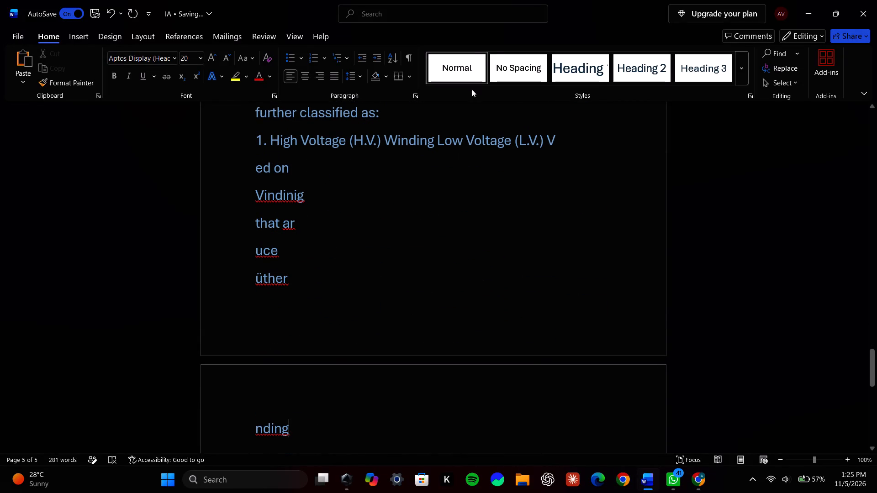
Apply the Normal style to the last pasted line and the first four pasted windings paragraphs, through "Windings are classified in two ways:".
click(474, 58)
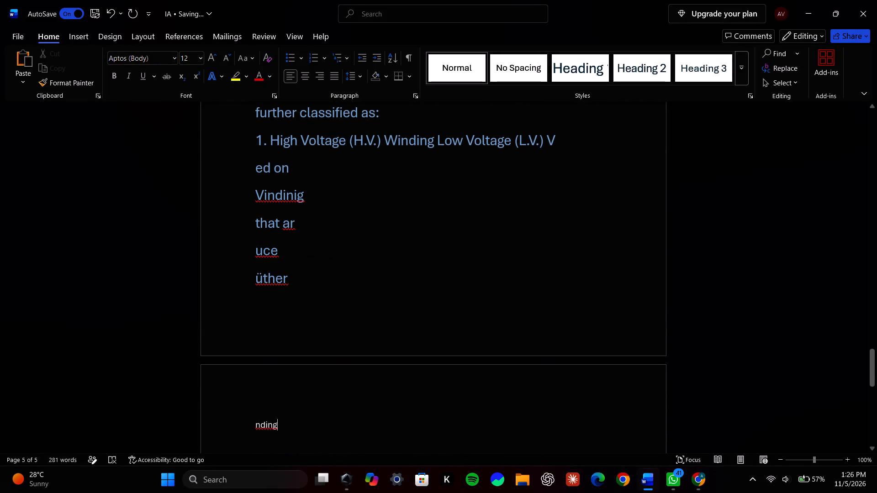
scroll(417, 143, up, 4)
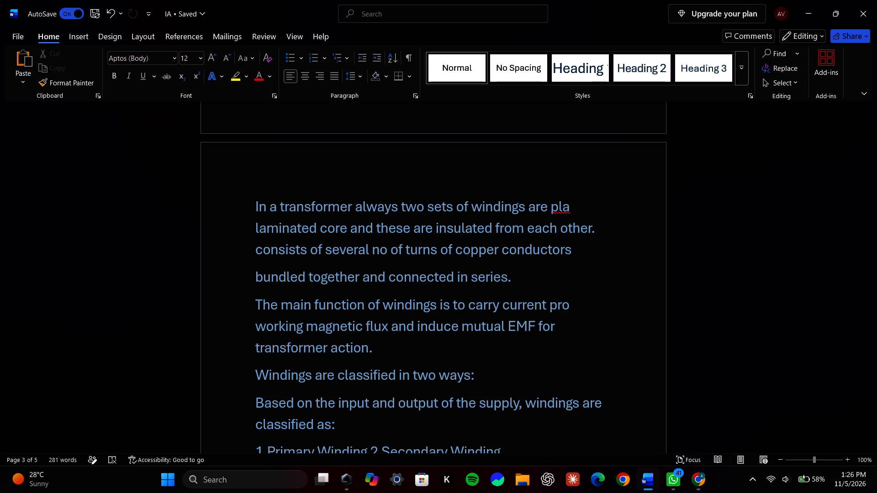
scroll(417, 143, up, 2)
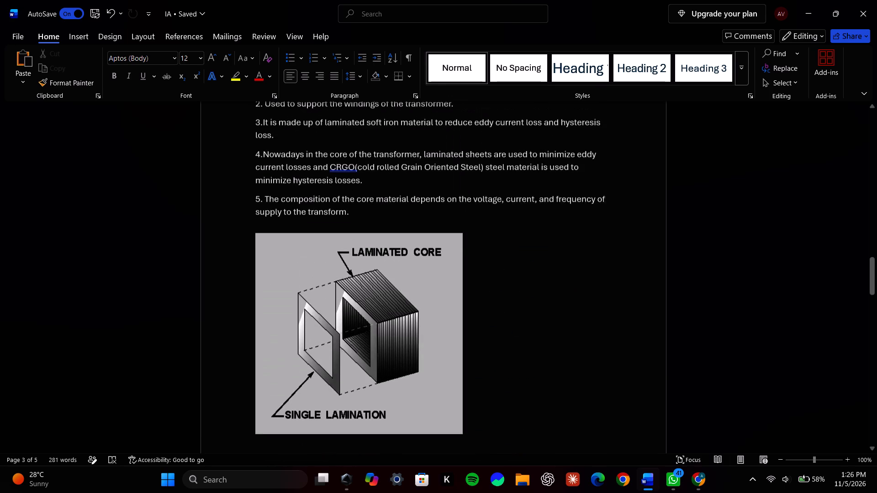
scroll(417, 143, up, 1)
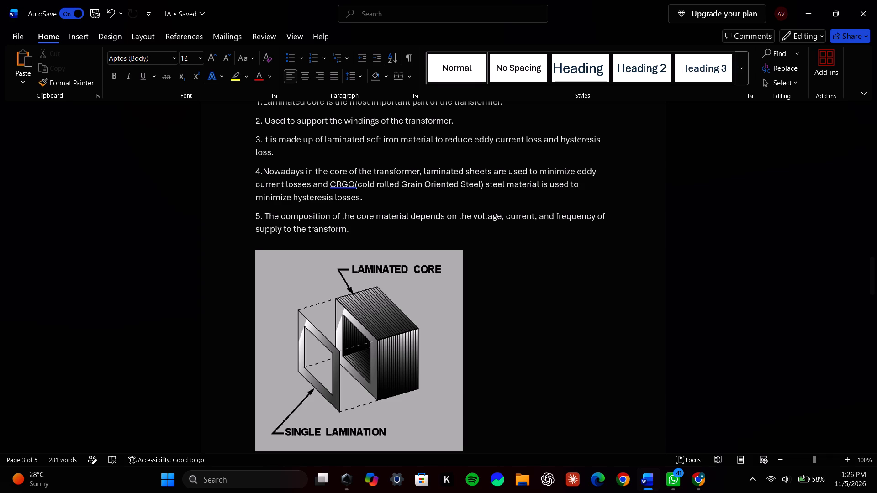
scroll(417, 143, up, 2)
scroll(417, 143, down, 3)
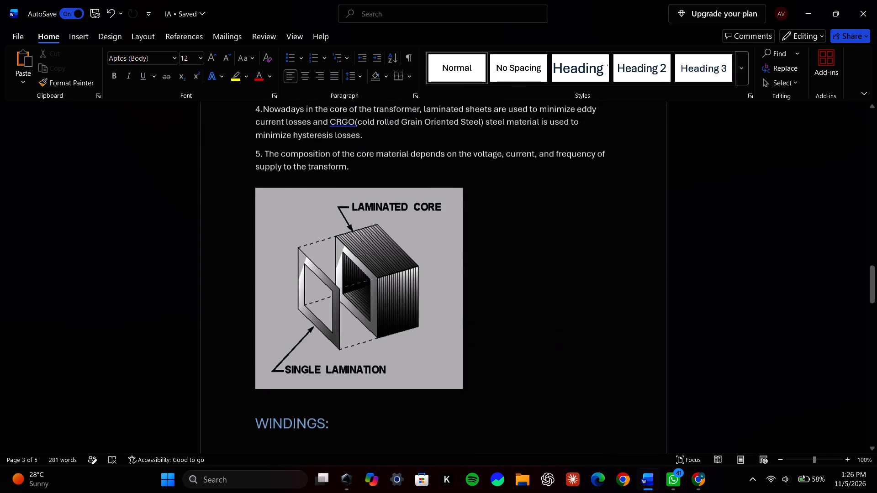
scroll(417, 143, down, 2)
scroll(417, 143, up, 1)
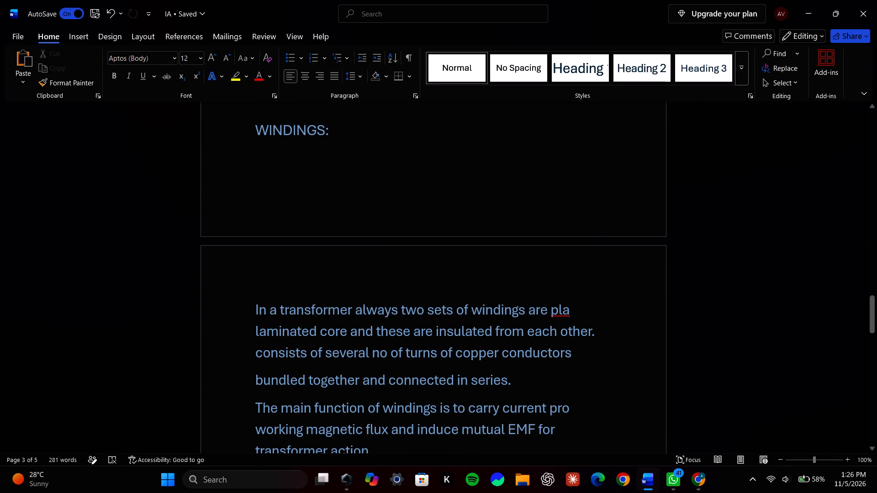
click(369, 326)
click(469, 73)
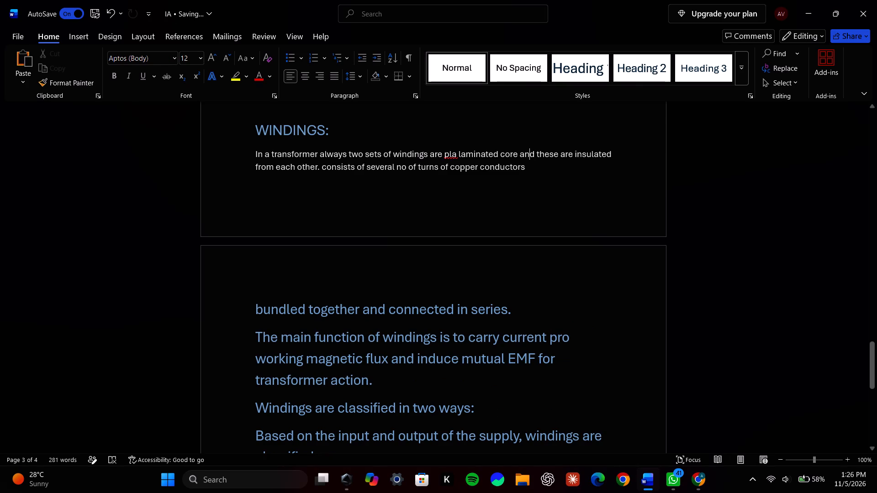
click(387, 311)
click(479, 77)
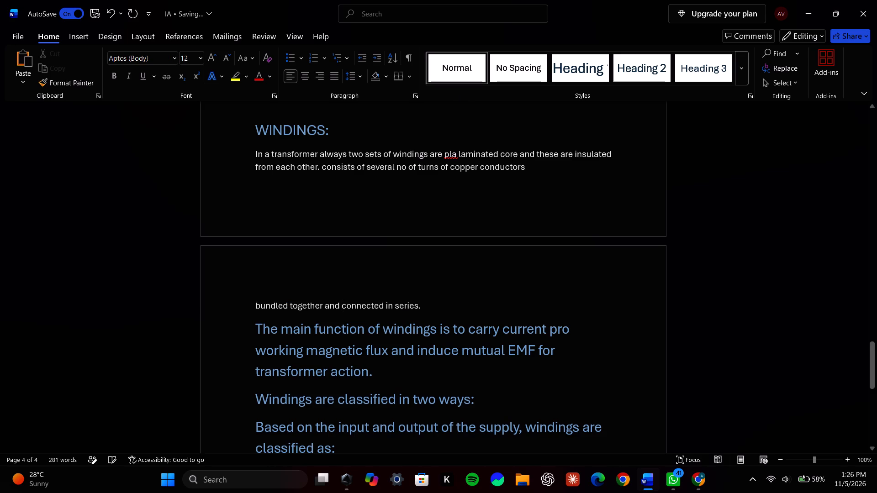
click(407, 339)
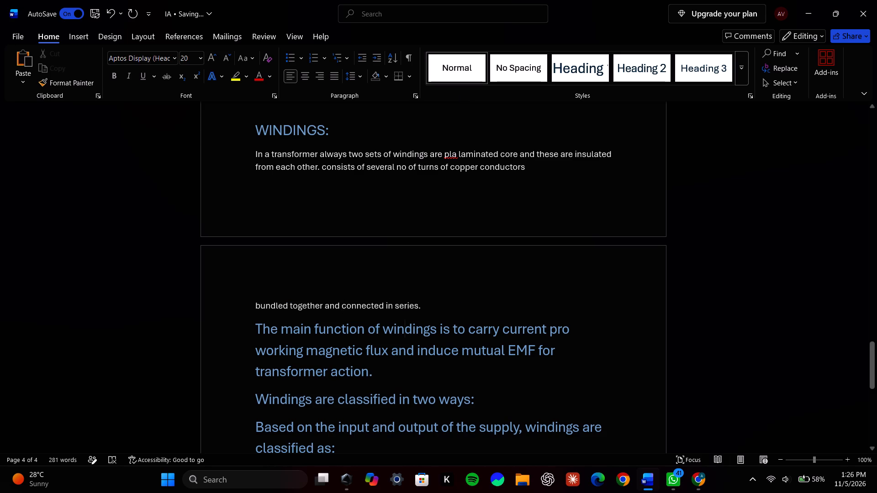
click(481, 62)
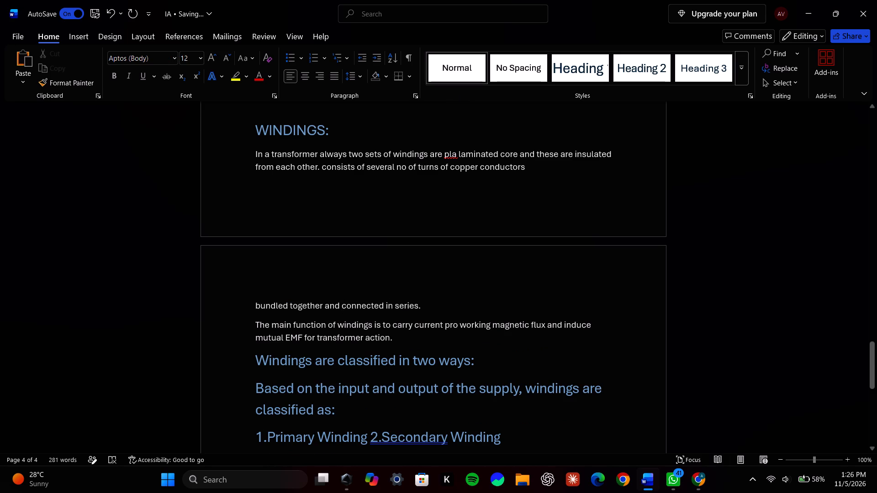
click(369, 369)
click(454, 73)
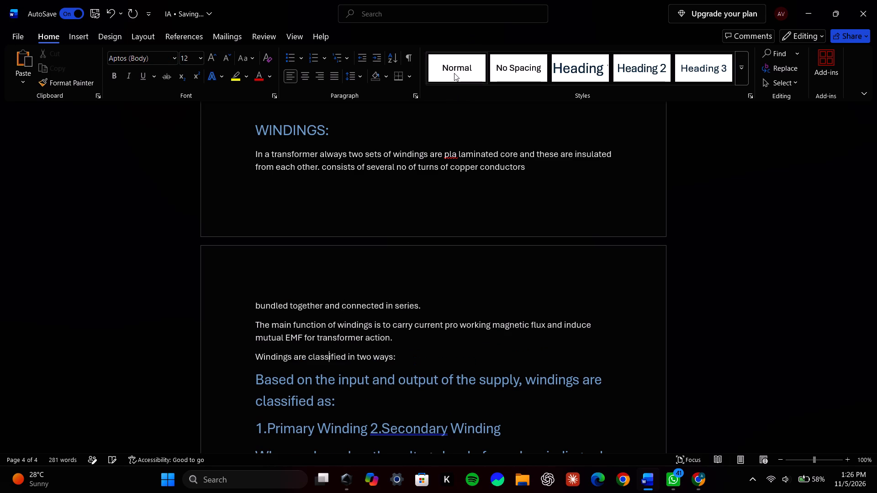
Delete the stray text fragments from "ed on" to "nding" after the High Voltage and Low Voltage winding line.
scroll(454, 73, down, 3)
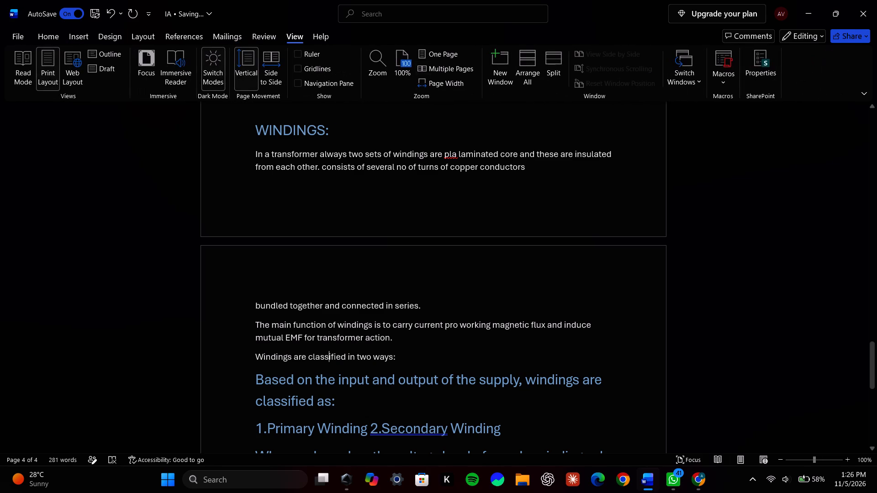
scroll(445, 192, down, 2)
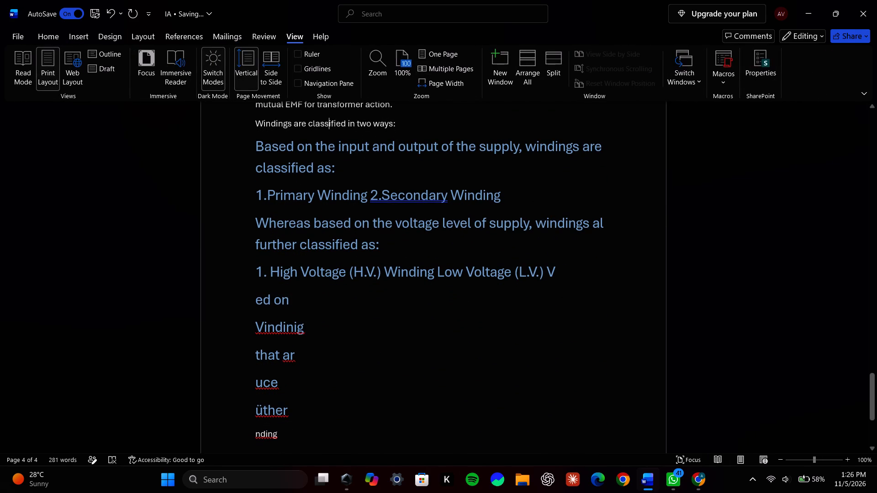
scroll(312, 355, down, 1)
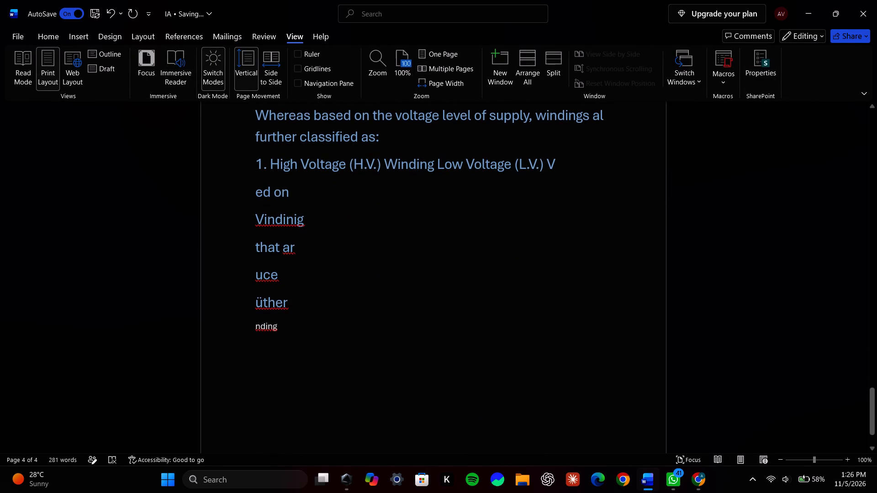
click(307, 340)
click(292, 328)
key(BackSpace)
key(BackSpace)
key(BackSpace)
key(BackSpace)
key(BackSpace)
key(BackSpace)
key(BackSpace)
key(BackSpace)
key(BackSpace)
key(BackSpace)
key(BackSpace)
key(BackSpace)
key(BackSpace)
key(BackSpace)
key(BackSpace)
key(BackSpace)
key(BackSpace)
key(BackSpace)
key(BackSpace)
key(BackSpace)
key(BackSpace)
key(BackSpace)
key(BackSpace)
key(BackSpace)
key(BackSpace)
key(BackSpace)
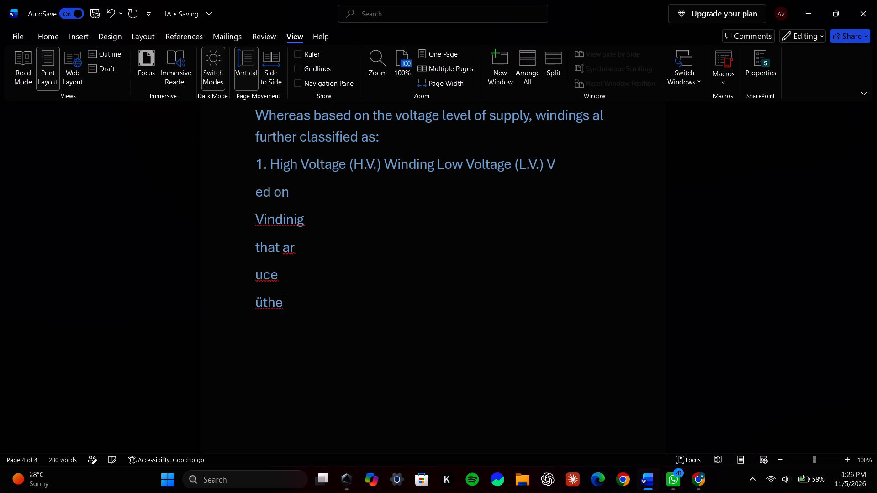
key(BackSpace)
key(BackSpace)
key(BackSpace)
key(BackSpace)
key(BackSpace)
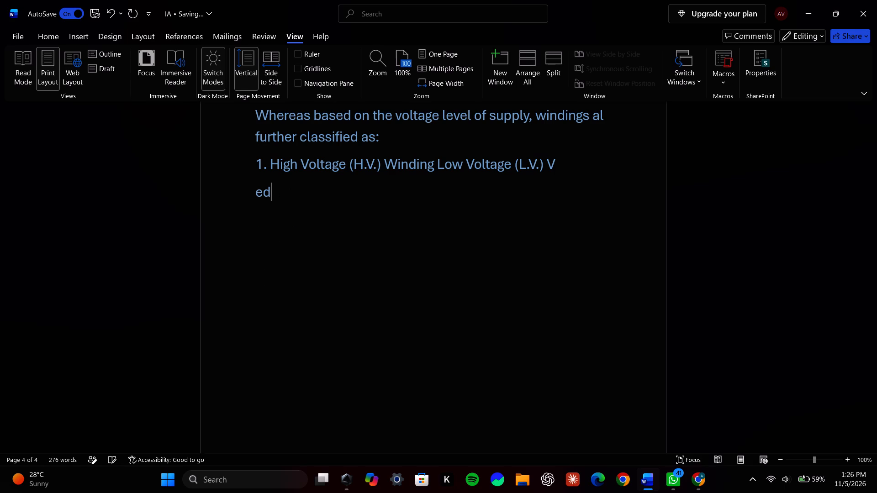
Delete the leftover "ed" fragment and its empty line below the High Voltage and Low Voltage winding line.
key(BackSpace)
key(BackSpace)
key(BackSpace)
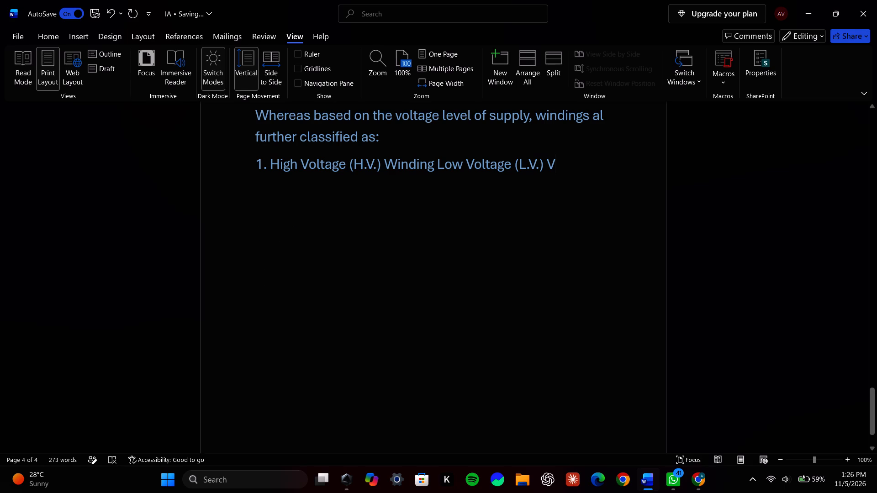
click(439, 164)
scroll(439, 164, up, 2)
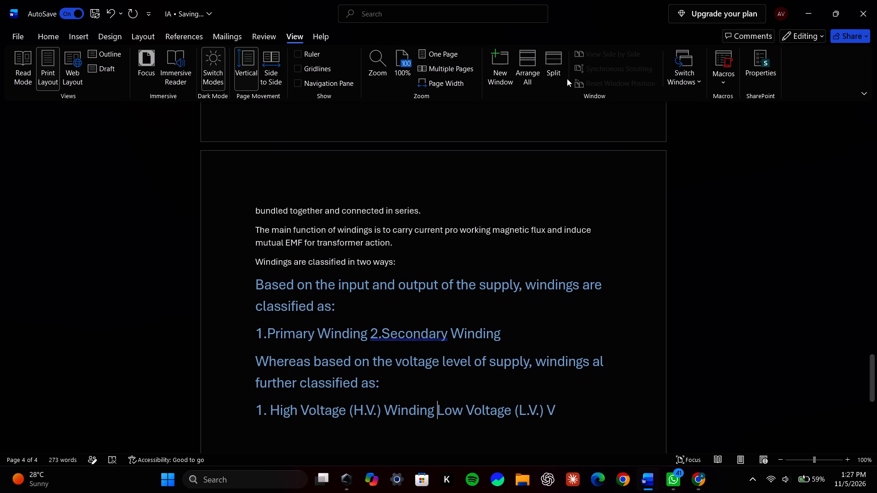